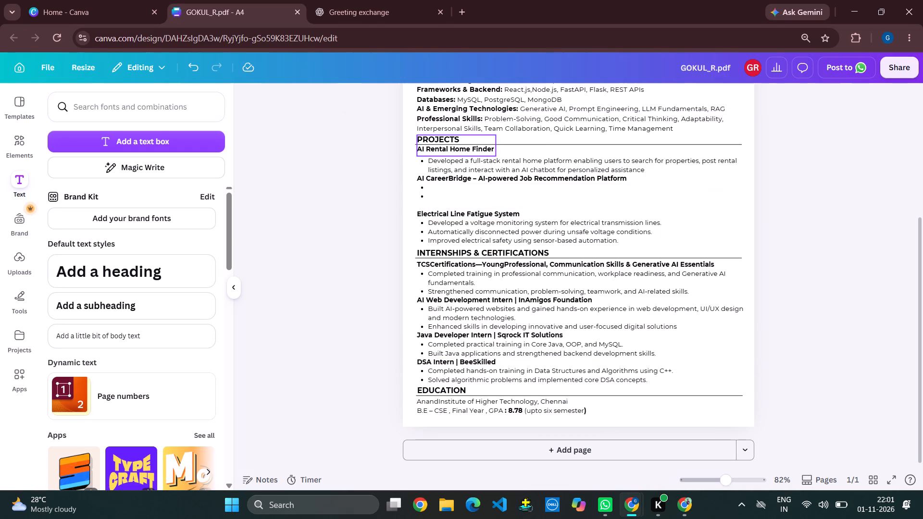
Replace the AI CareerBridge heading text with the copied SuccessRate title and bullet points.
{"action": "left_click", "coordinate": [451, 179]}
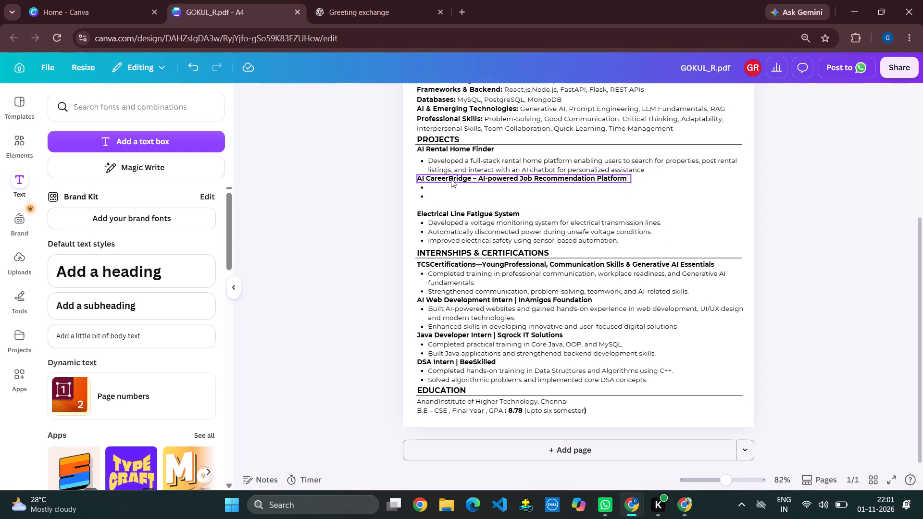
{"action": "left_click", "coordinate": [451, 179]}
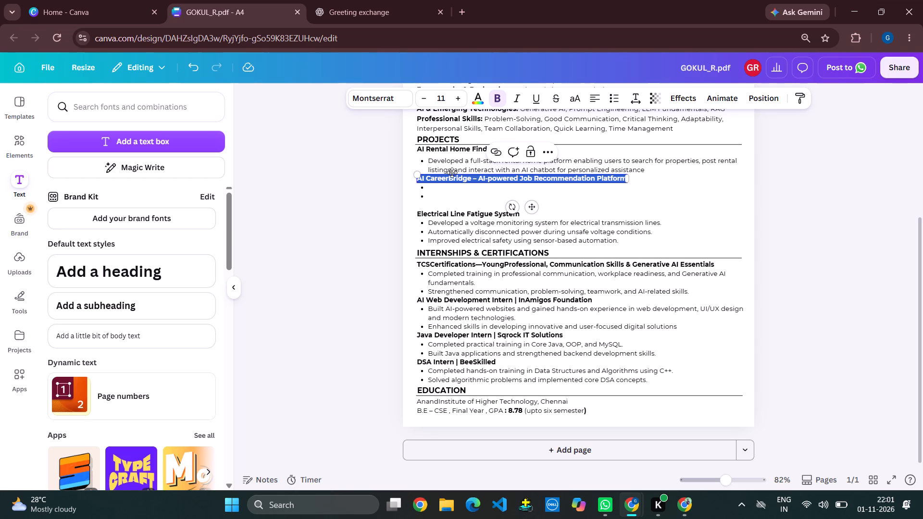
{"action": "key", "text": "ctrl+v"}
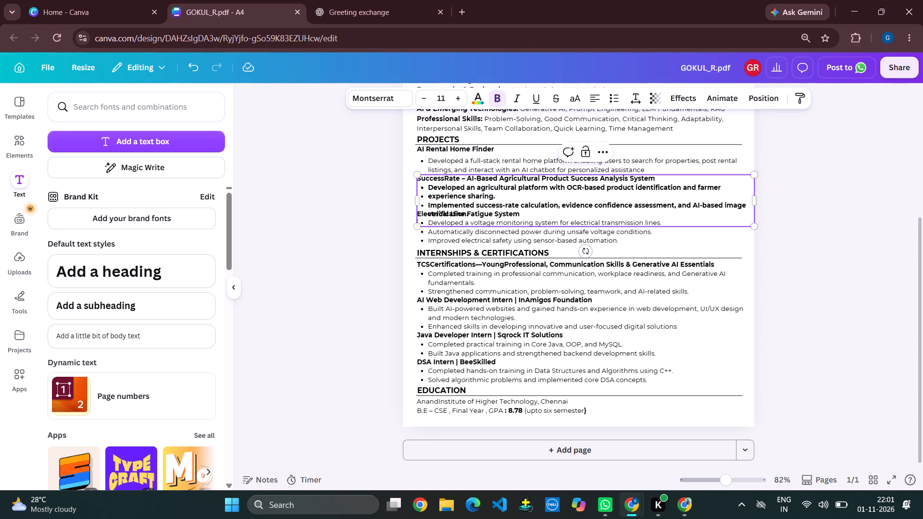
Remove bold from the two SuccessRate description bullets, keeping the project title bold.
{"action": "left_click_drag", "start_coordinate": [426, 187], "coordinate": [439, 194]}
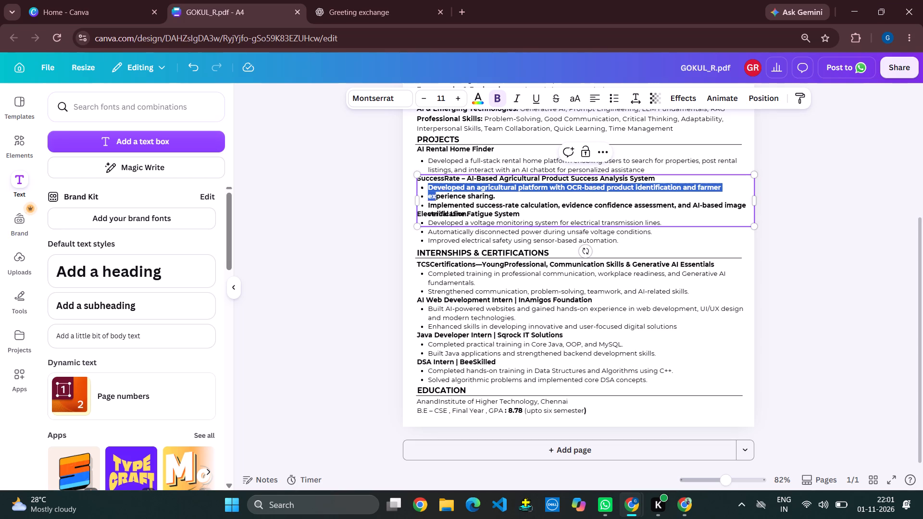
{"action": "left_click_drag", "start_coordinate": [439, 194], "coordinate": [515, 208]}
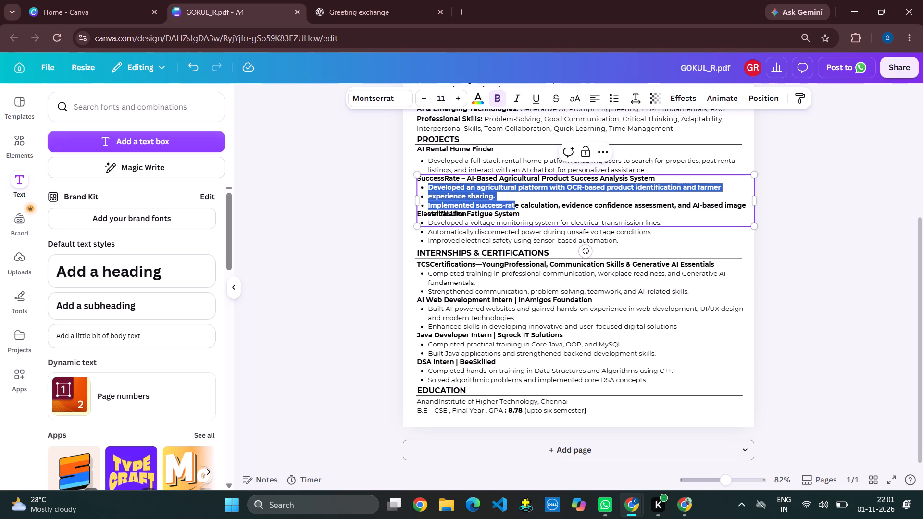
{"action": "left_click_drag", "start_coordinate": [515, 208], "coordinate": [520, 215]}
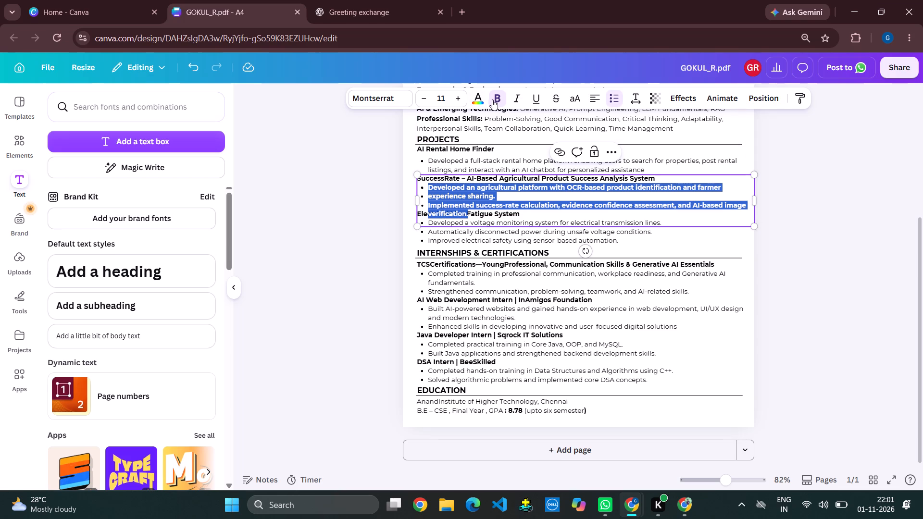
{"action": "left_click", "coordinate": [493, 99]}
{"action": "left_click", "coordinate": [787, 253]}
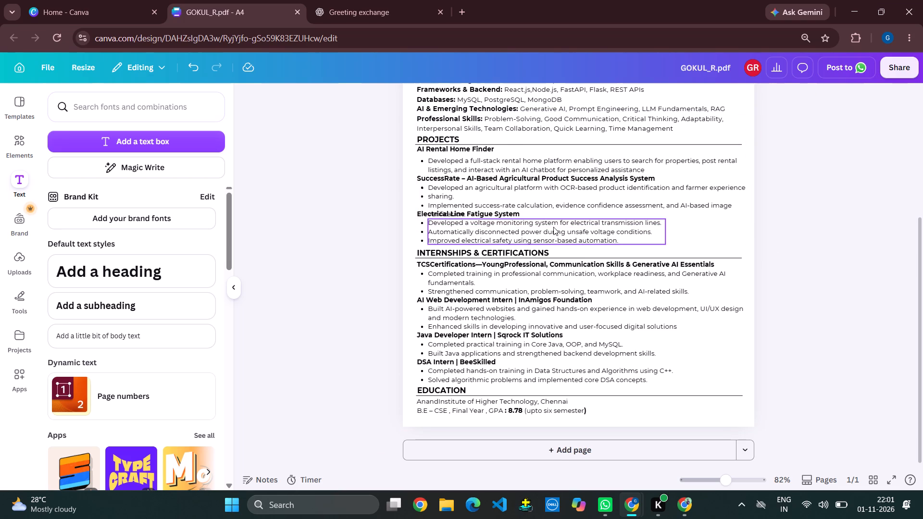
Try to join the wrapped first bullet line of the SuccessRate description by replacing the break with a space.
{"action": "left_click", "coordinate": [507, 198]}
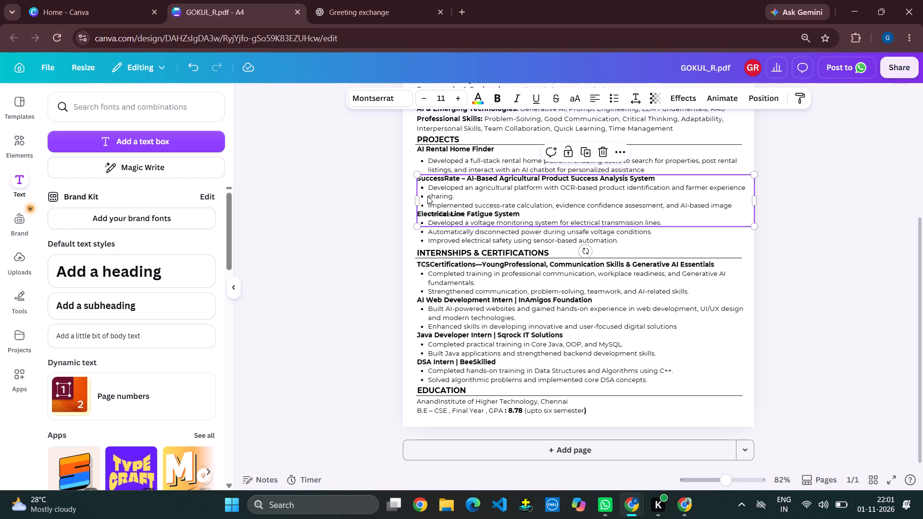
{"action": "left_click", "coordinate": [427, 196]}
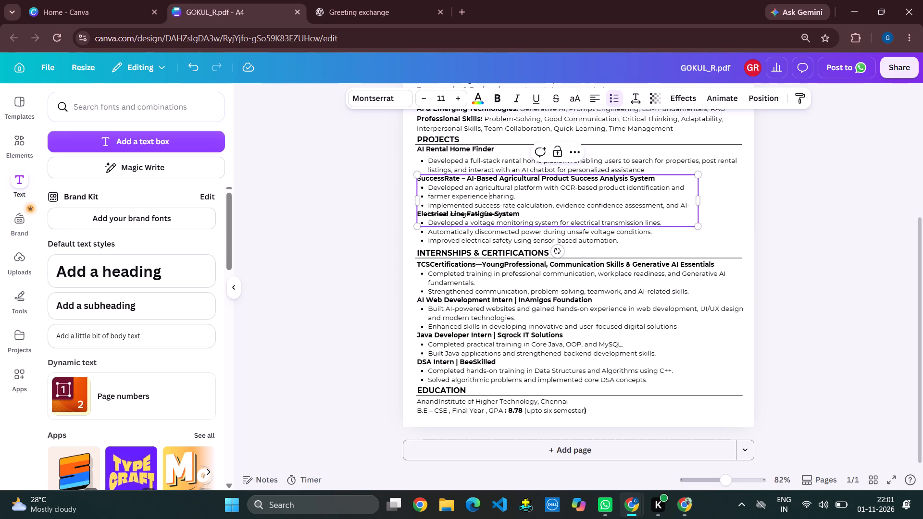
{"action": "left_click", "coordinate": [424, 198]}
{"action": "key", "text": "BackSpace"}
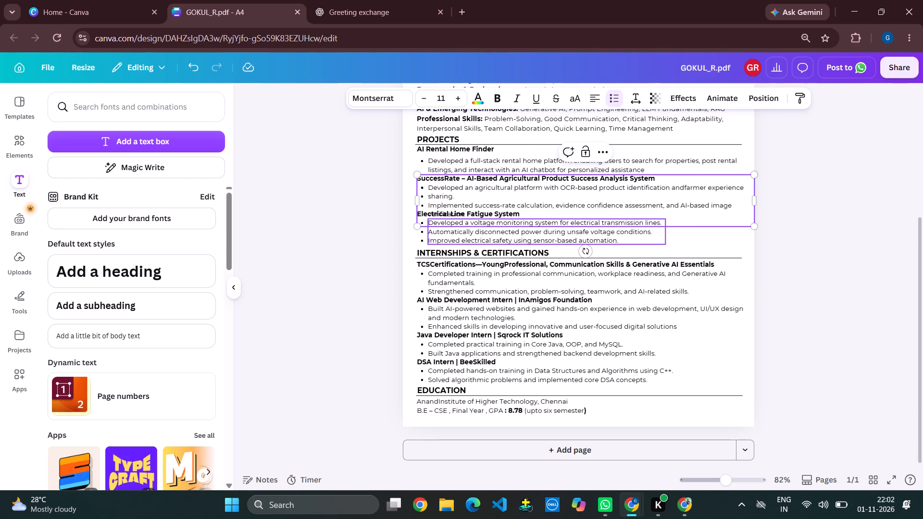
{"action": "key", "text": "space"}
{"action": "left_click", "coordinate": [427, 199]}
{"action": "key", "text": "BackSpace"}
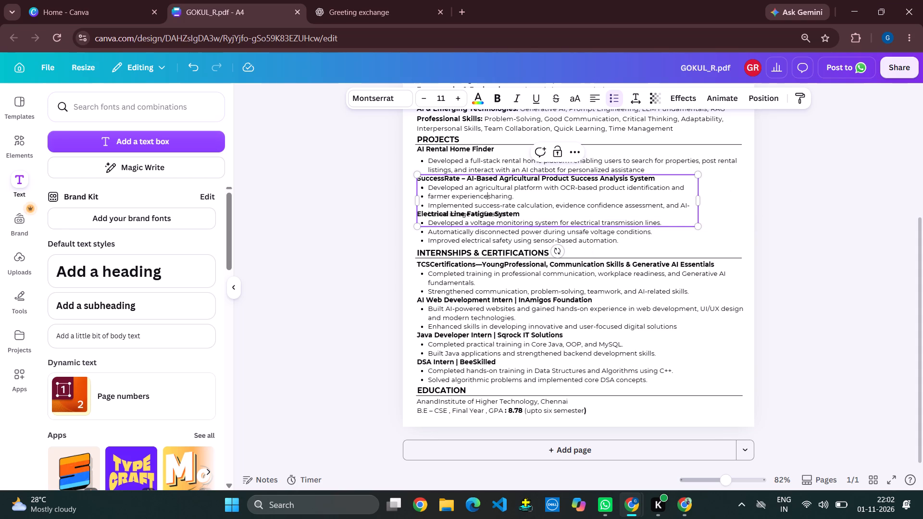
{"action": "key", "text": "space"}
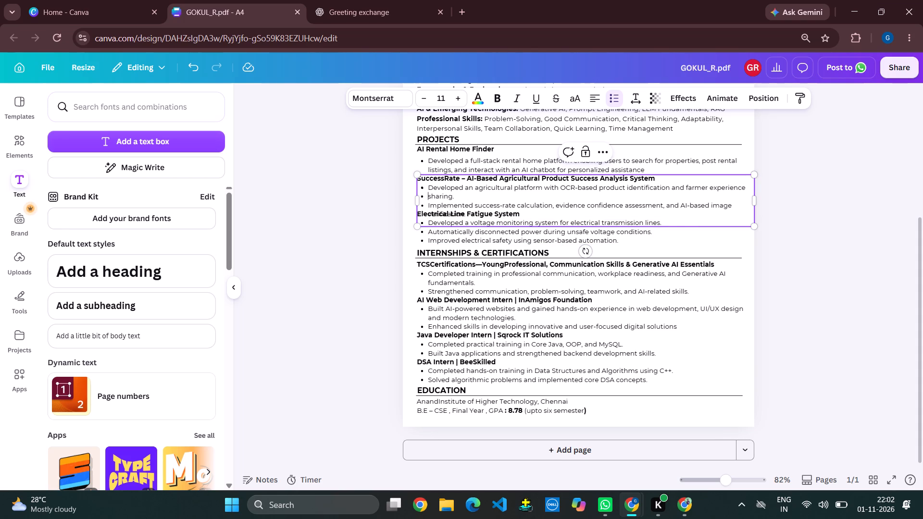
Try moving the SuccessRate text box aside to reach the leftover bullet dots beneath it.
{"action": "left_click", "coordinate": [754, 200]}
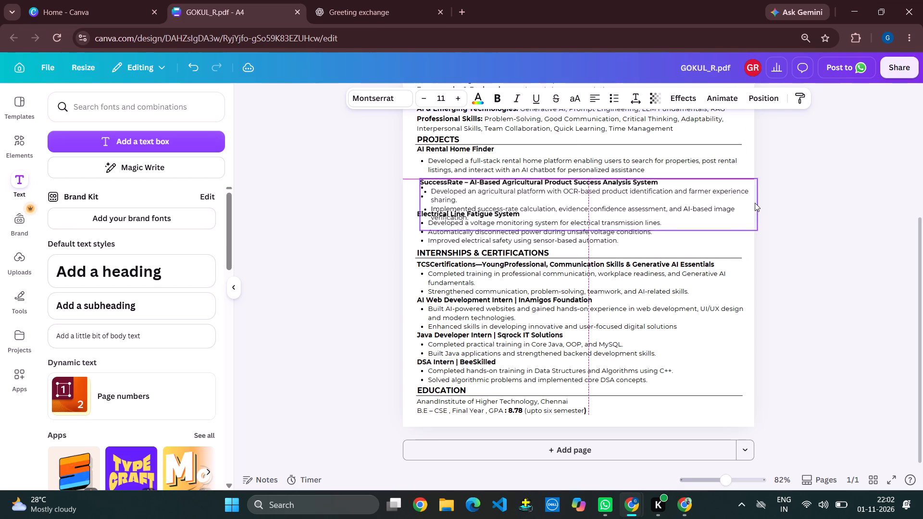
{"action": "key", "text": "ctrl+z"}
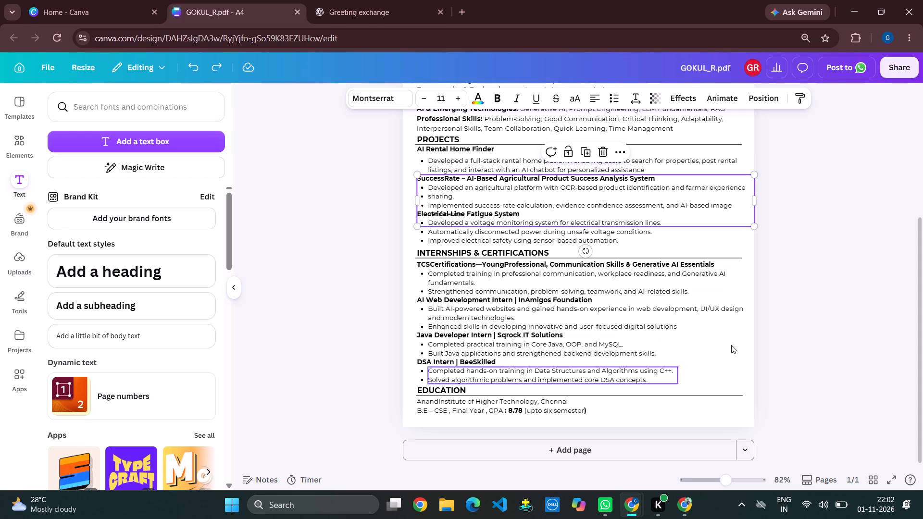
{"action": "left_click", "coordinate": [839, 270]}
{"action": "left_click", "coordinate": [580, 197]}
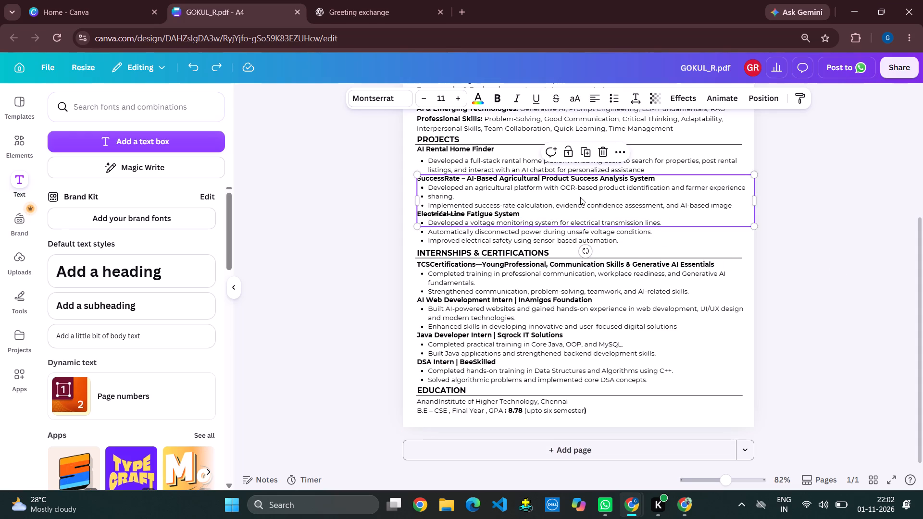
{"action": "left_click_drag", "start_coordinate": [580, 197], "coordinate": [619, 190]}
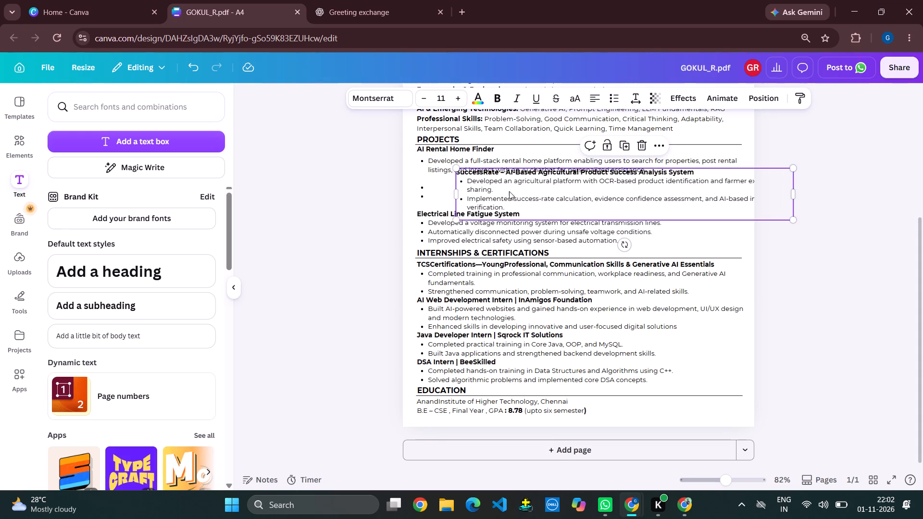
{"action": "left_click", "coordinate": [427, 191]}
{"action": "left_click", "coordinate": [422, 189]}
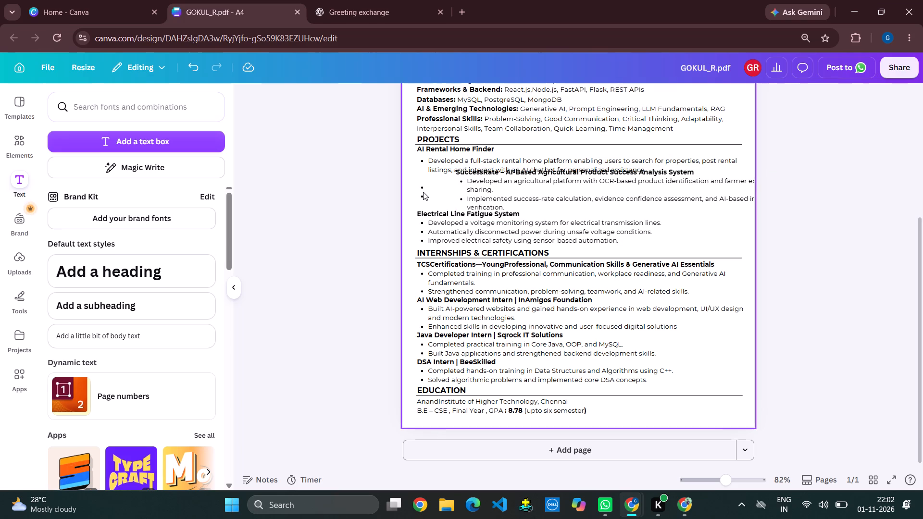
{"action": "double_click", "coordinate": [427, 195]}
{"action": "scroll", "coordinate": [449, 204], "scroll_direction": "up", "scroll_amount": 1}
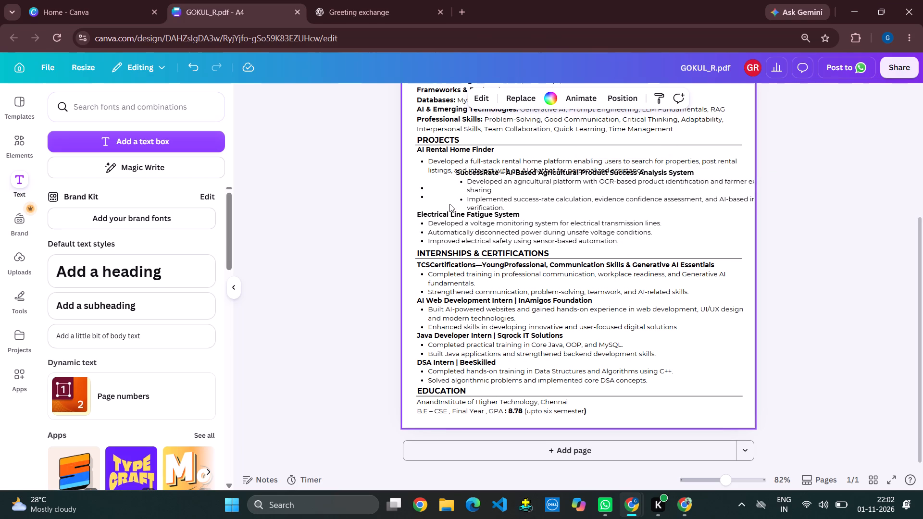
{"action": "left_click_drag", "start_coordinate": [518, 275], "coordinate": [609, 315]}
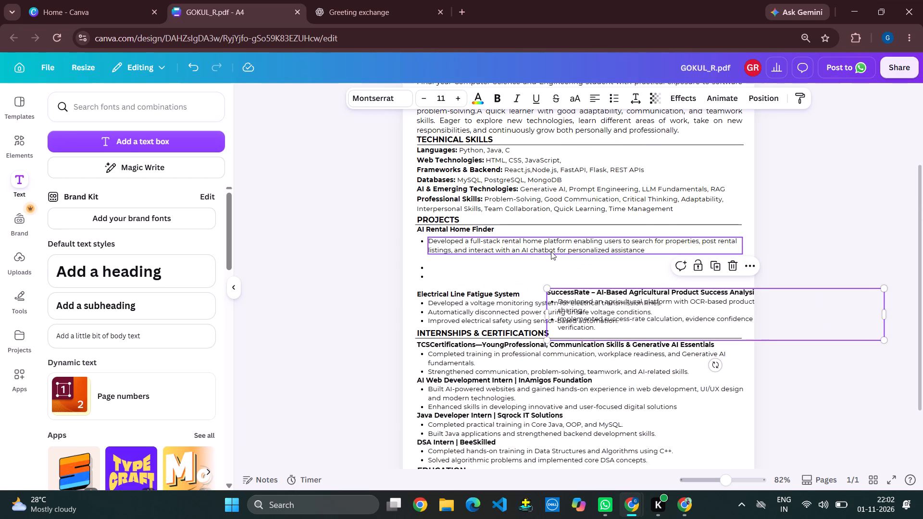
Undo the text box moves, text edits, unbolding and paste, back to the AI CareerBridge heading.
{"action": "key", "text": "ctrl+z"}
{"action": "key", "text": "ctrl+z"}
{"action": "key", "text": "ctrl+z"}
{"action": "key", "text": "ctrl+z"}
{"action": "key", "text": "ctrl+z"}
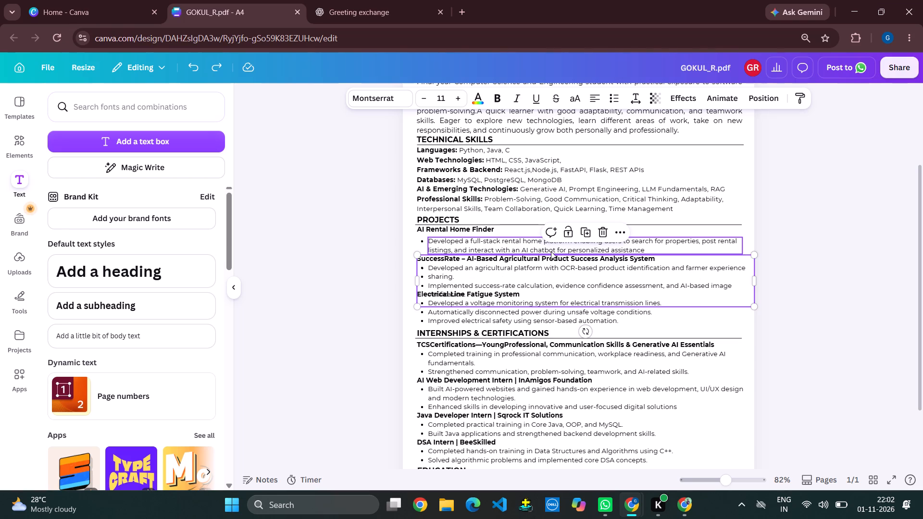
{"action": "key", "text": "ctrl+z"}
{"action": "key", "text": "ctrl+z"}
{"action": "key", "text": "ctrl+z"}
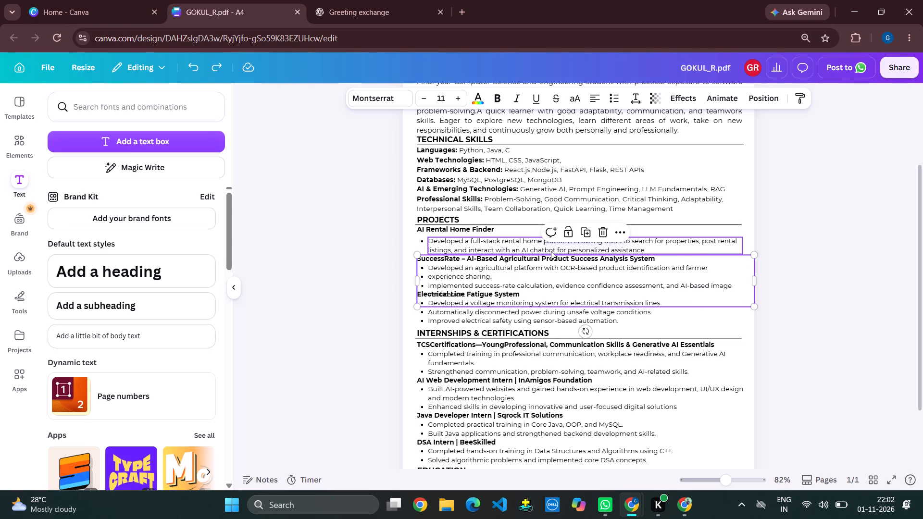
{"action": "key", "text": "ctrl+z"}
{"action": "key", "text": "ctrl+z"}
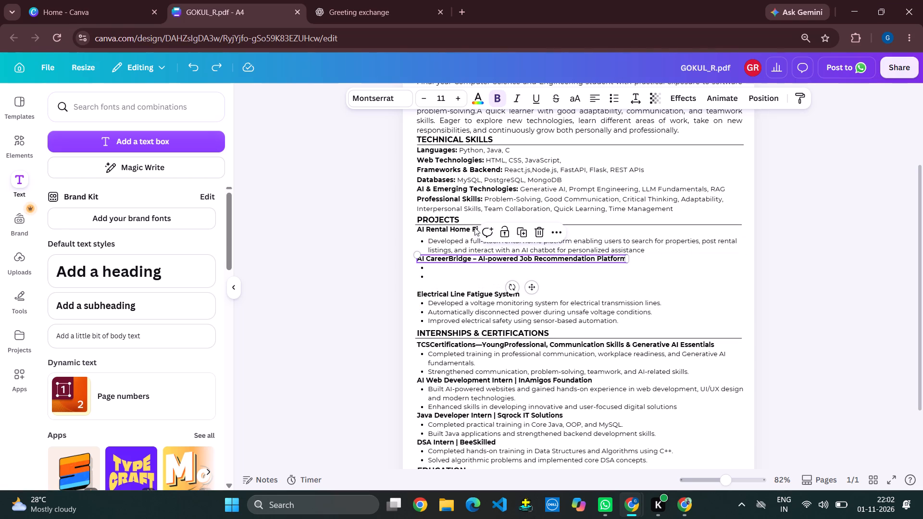
Delete the two leftover bullet dots beneath the AI CareerBridge heading.
{"action": "left_click", "coordinate": [466, 280]}
{"action": "left_click", "coordinate": [426, 275]}
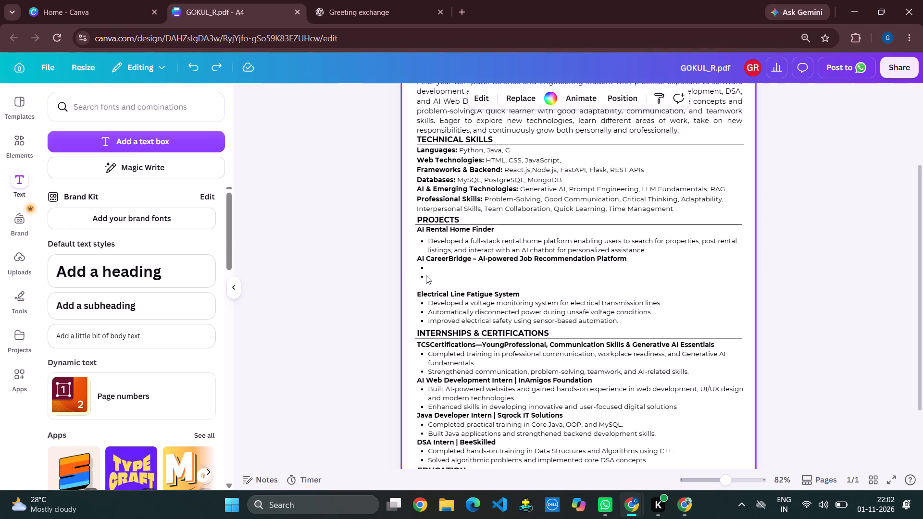
{"action": "left_click", "coordinate": [424, 275]}
{"action": "left_click", "coordinate": [421, 275]}
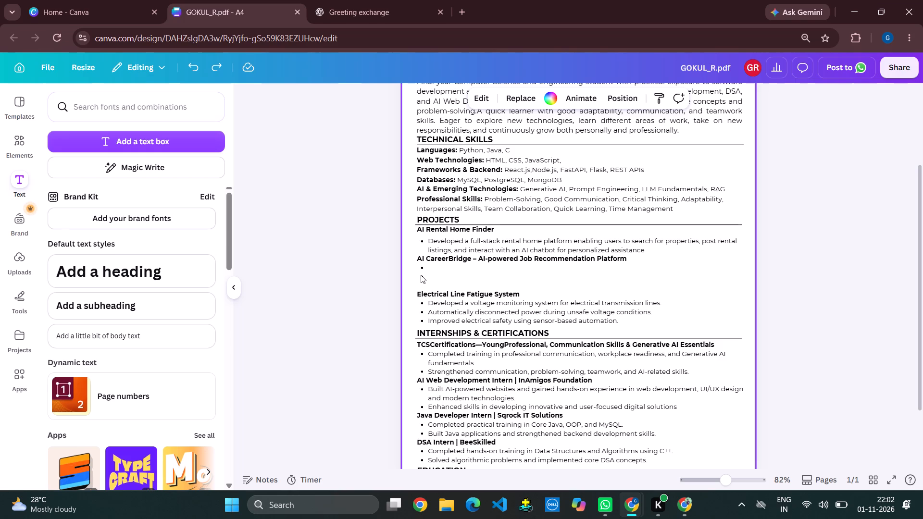
{"action": "left_click", "coordinate": [424, 275]}
{"action": "left_click_drag", "start_coordinate": [433, 279], "coordinate": [417, 268]}
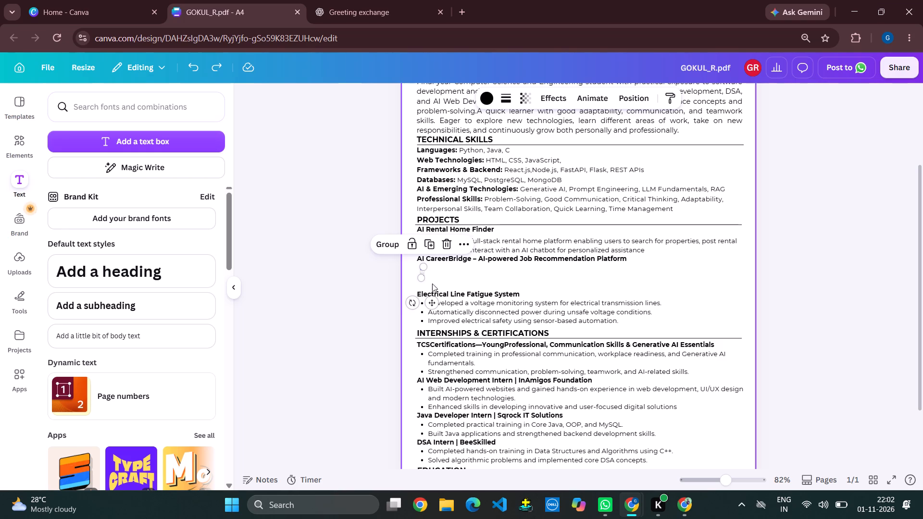
{"action": "left_click", "coordinate": [447, 244]}
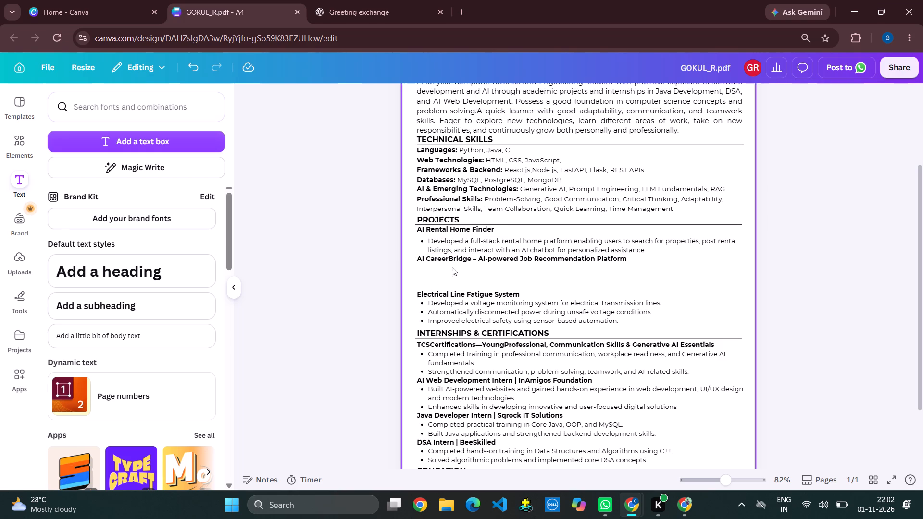
Replace the AI CareerBridge heading text with the copied SuccessRate title and bullet points.
{"action": "double_click", "coordinate": [463, 259]}
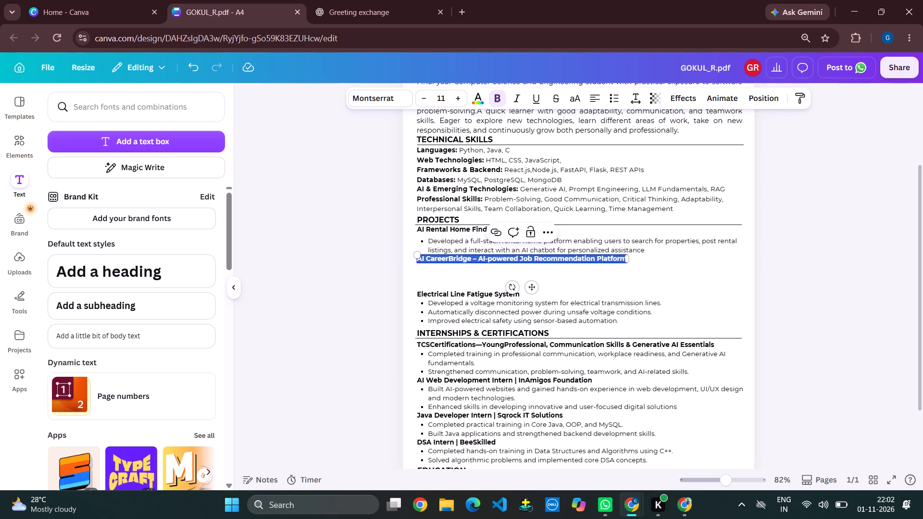
{"action": "key", "text": "ctrl+v"}
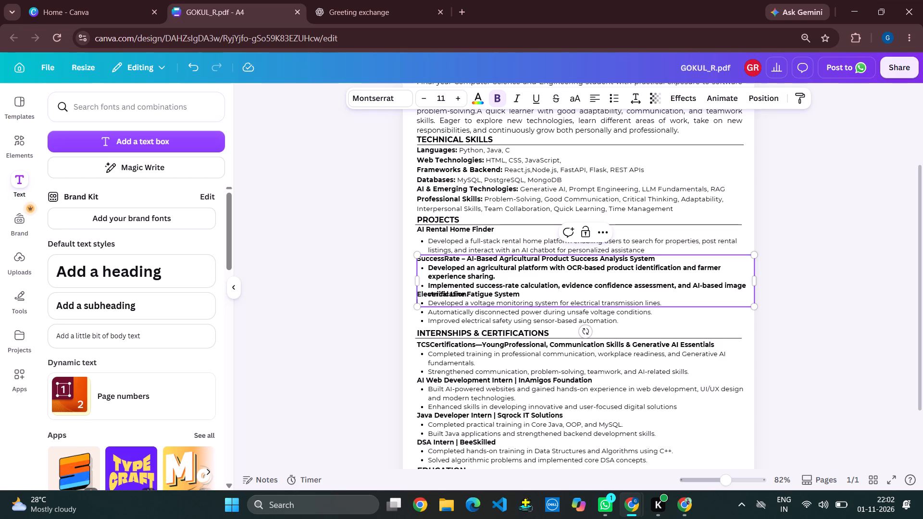
Remove bold from the two SuccessRate bullet points, leaving the project title bold.
{"action": "left_click_drag", "start_coordinate": [425, 269], "coordinate": [521, 293]}
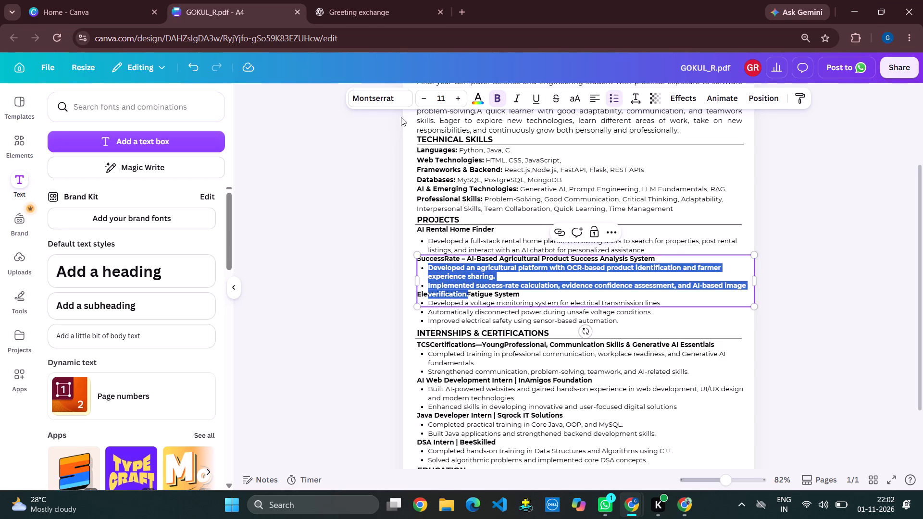
{"action": "left_click", "coordinate": [500, 93]}
{"action": "left_click", "coordinate": [798, 260]}
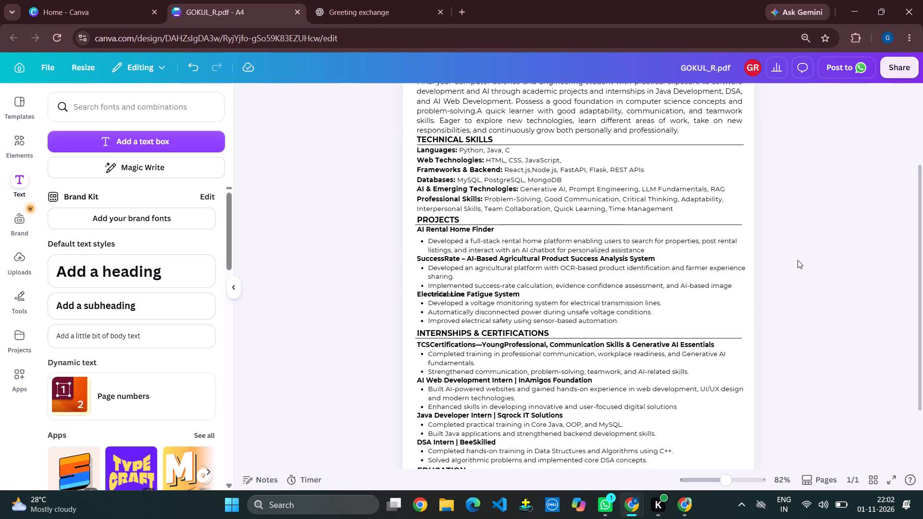
Narrow the SuccessRate text box so its right edge lines up with the end of the section divider lines.
{"action": "left_click", "coordinate": [647, 285]}
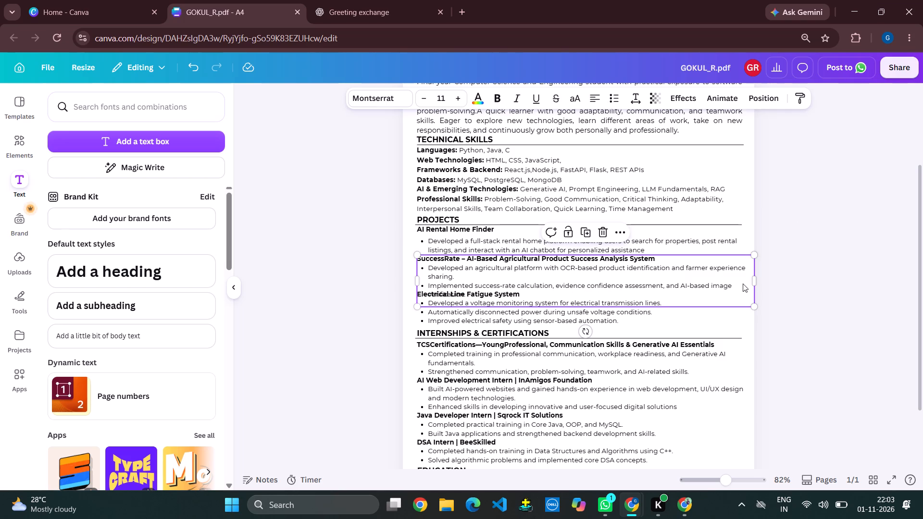
{"action": "left_click_drag", "start_coordinate": [755, 279], "coordinate": [813, 277]}
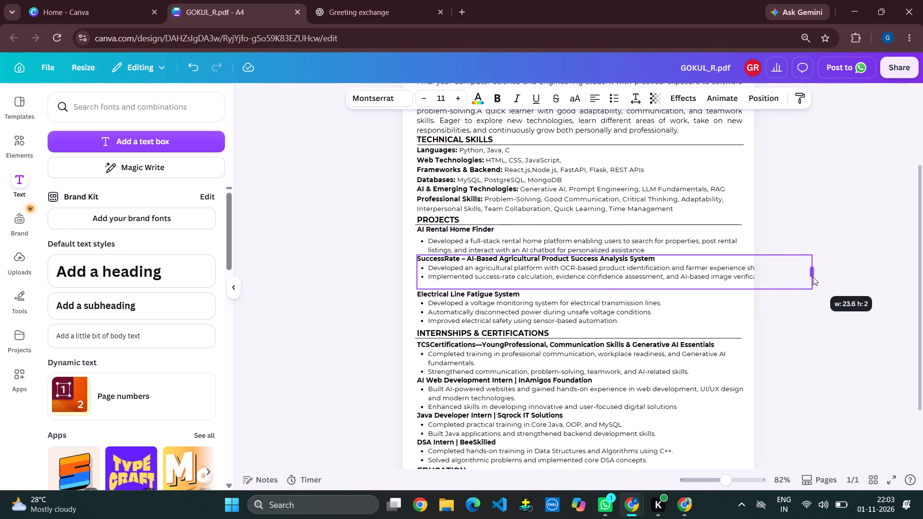
{"action": "left_click_drag", "start_coordinate": [813, 277], "coordinate": [737, 278]}
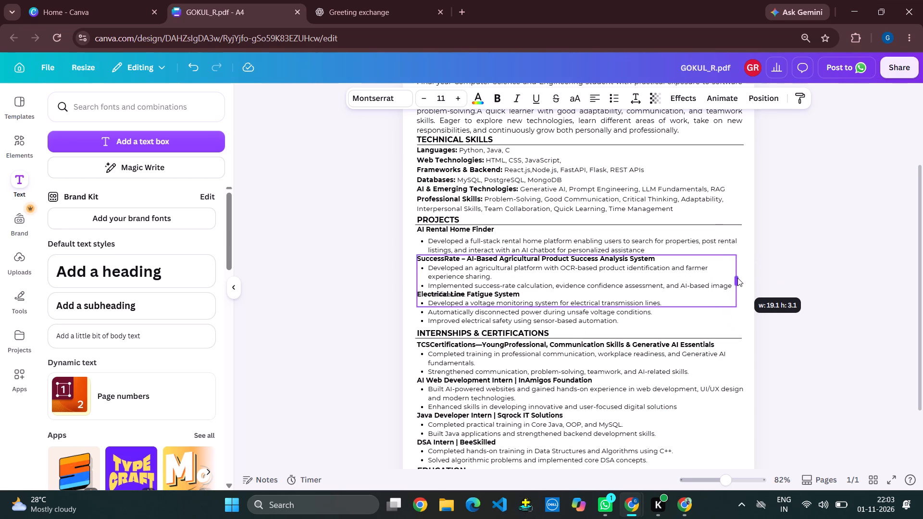
{"action": "left_click_drag", "start_coordinate": [737, 278], "coordinate": [741, 279]}
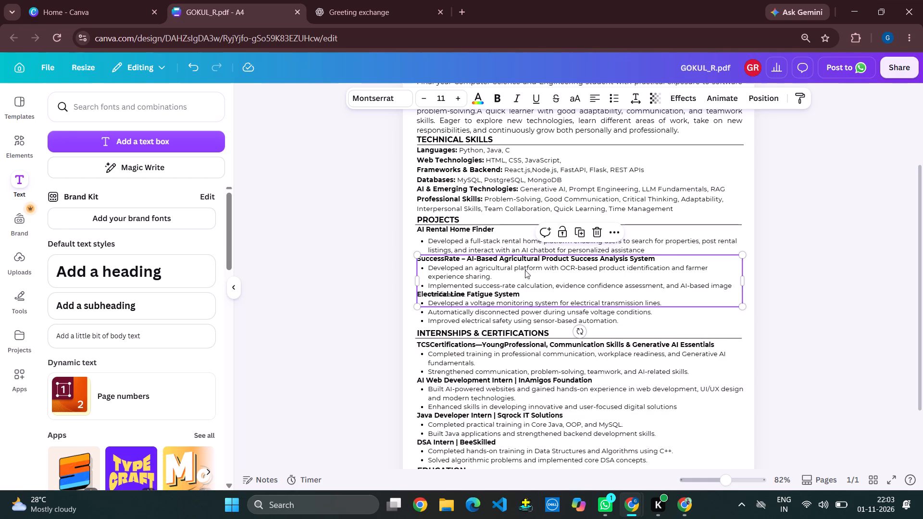
Move the SuccessRate text box aside, out of the gap between the AI Rental Home Finder and Electrical Line Fatigue System projects.
{"action": "left_click_drag", "start_coordinate": [602, 278], "coordinate": [738, 210]}
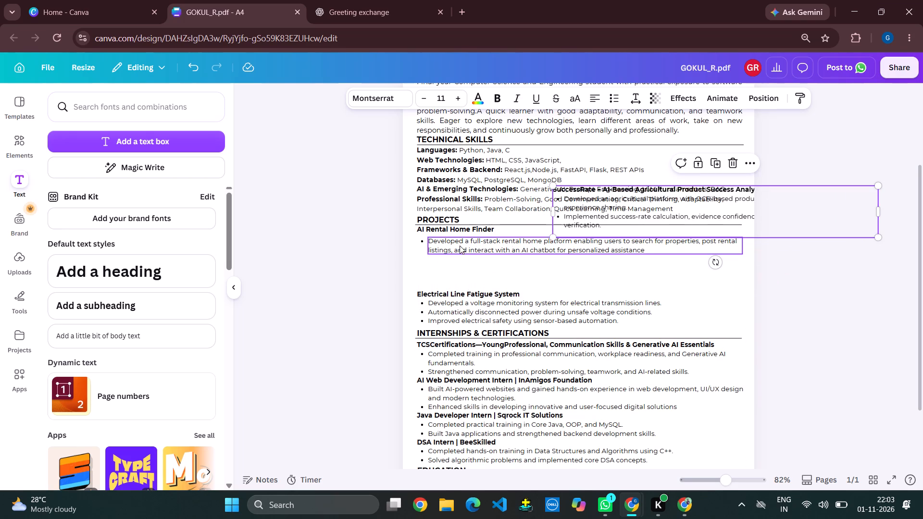
{"action": "left_click", "coordinate": [454, 229]}
{"action": "left_click", "coordinate": [454, 229]}
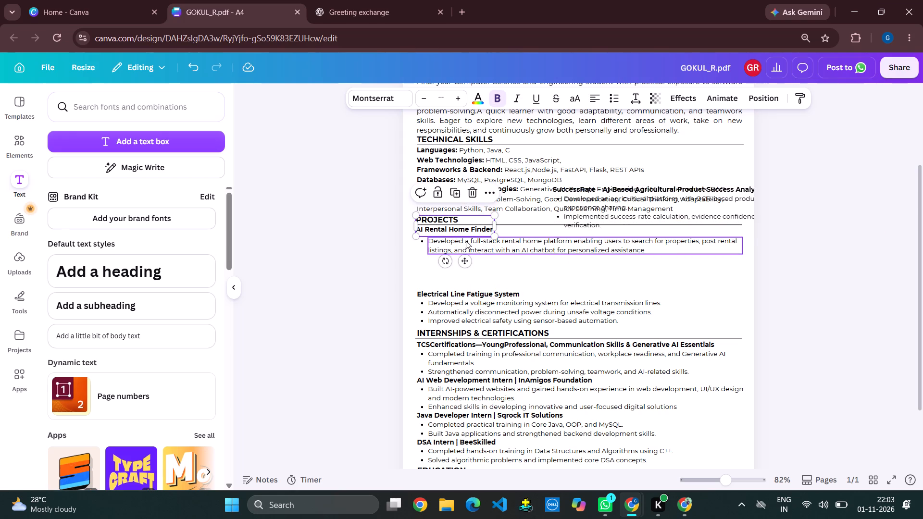
{"action": "left_click_drag", "start_coordinate": [618, 210], "coordinate": [574, 280]}
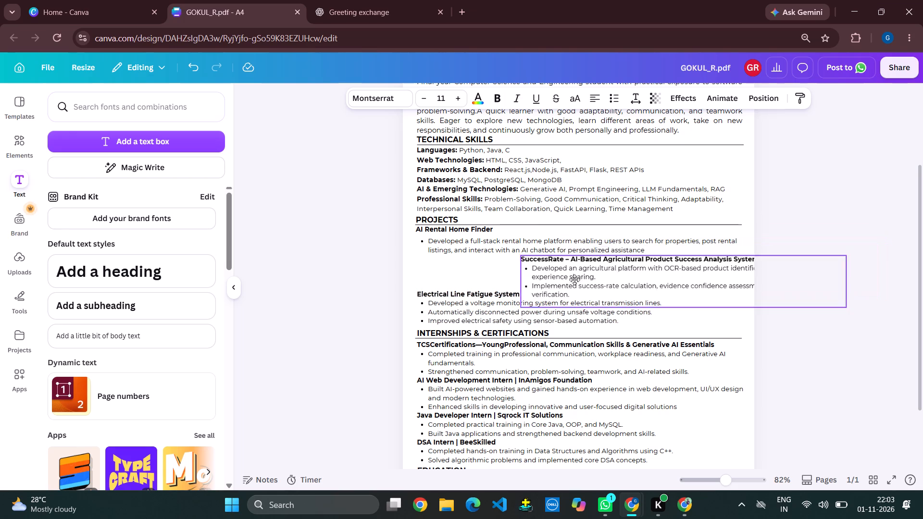
{"action": "left_click_drag", "start_coordinate": [574, 280], "coordinate": [672, 232]}
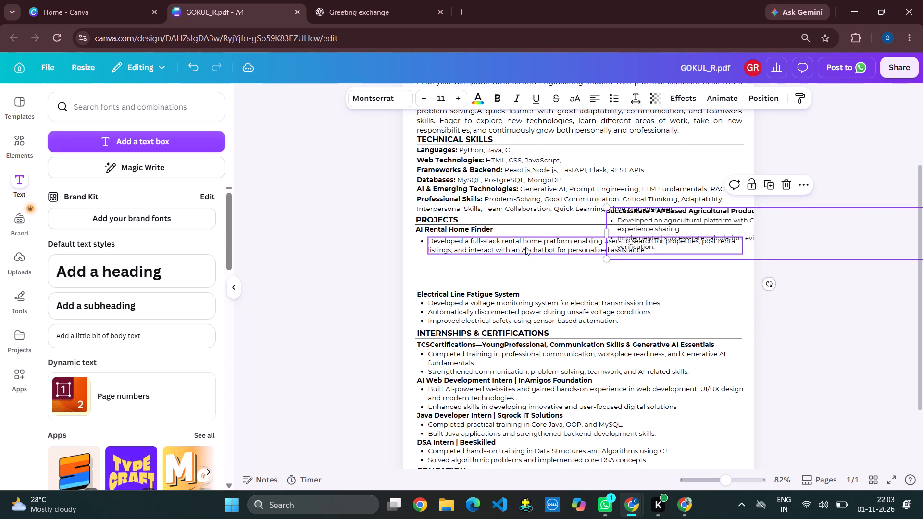
Move the AI Rental Home Finder description and its bullet dot down to just above the Electrical Line Fatigue System heading.
{"action": "left_click_drag", "start_coordinate": [520, 245], "coordinate": [515, 276]}
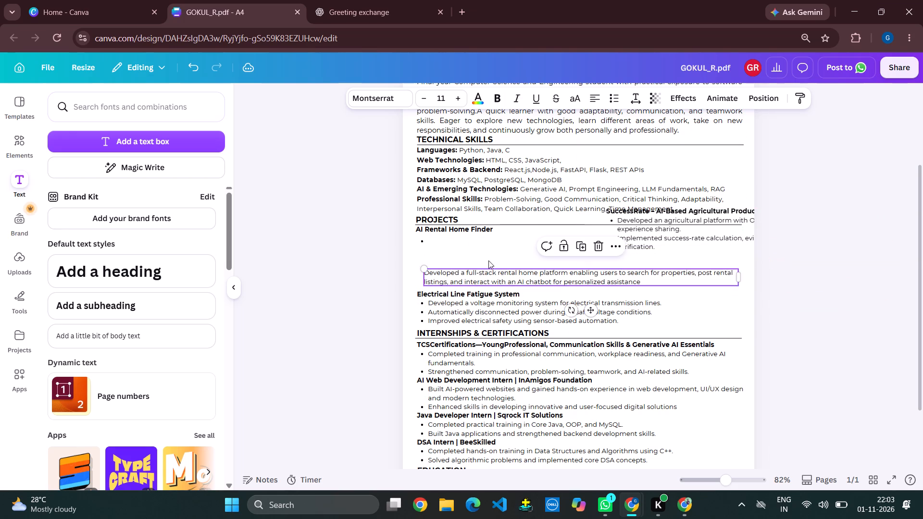
{"action": "left_click", "coordinate": [421, 241]}
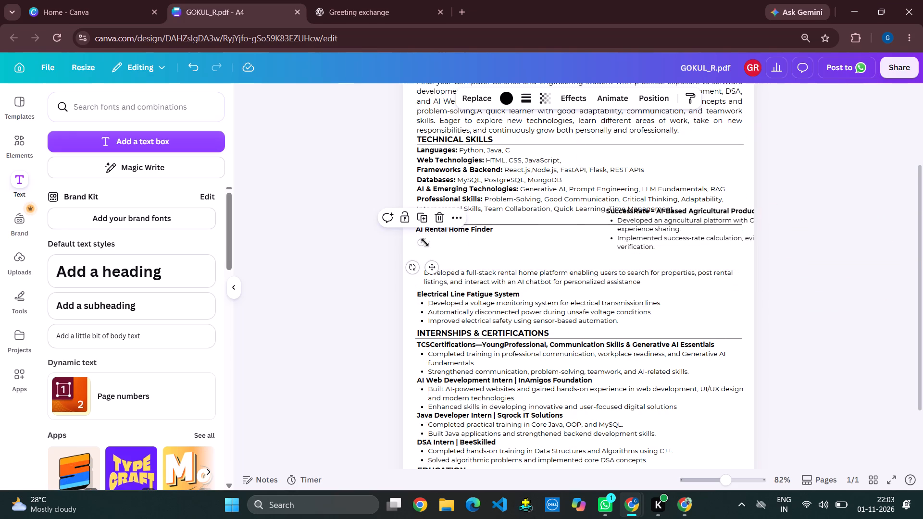
{"action": "left_click_drag", "start_coordinate": [431, 265], "coordinate": [431, 283]}
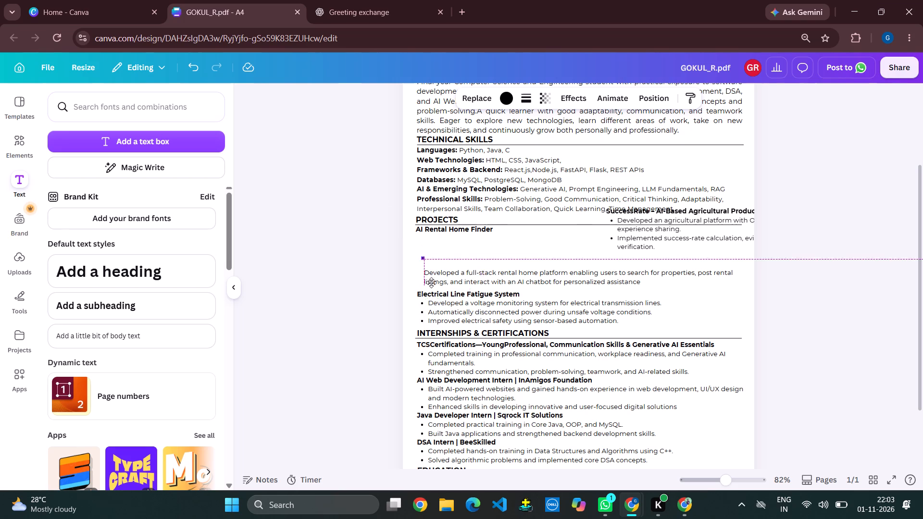
{"action": "left_click_drag", "start_coordinate": [431, 283], "coordinate": [431, 297]}
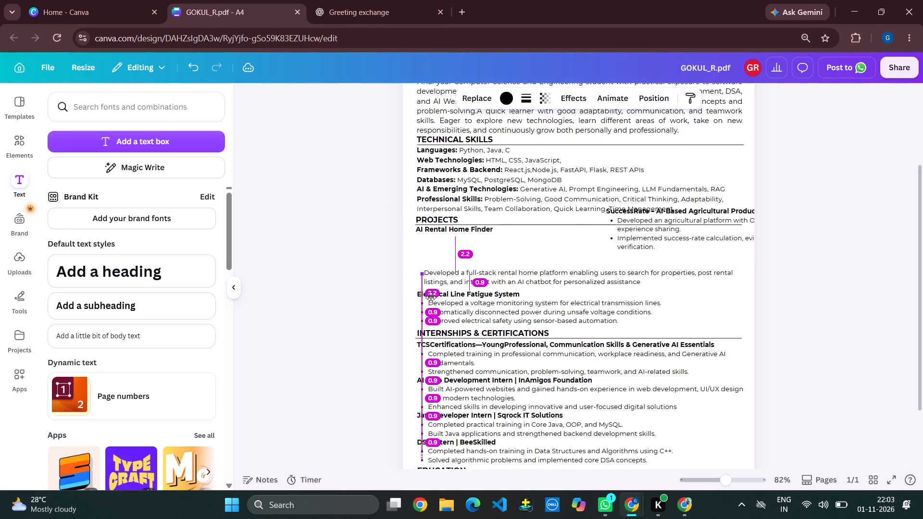
{"action": "left_click_drag", "start_coordinate": [431, 297], "coordinate": [429, 298]}
Cut the AI Rental Home Finder heading from the PROJECTS text box and delete the leftover letter and line break.
{"action": "left_click", "coordinate": [477, 227]}
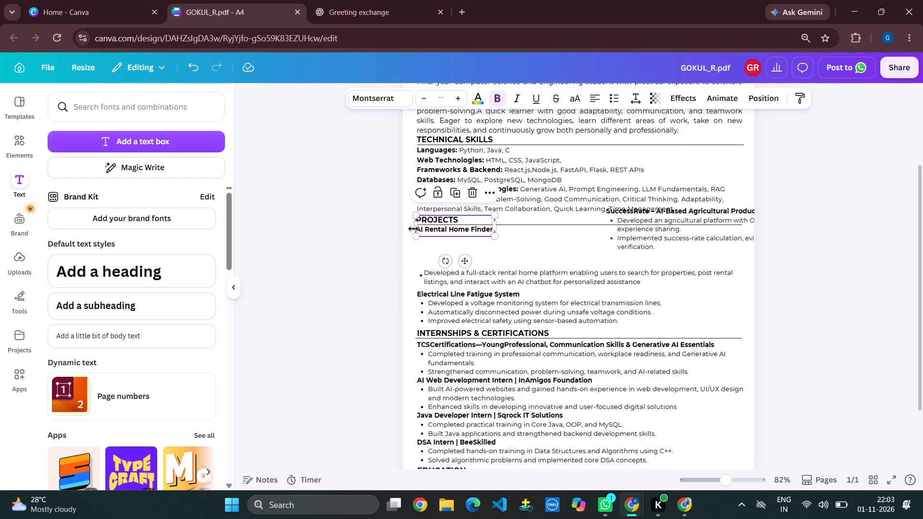
{"action": "double_click", "coordinate": [454, 231]}
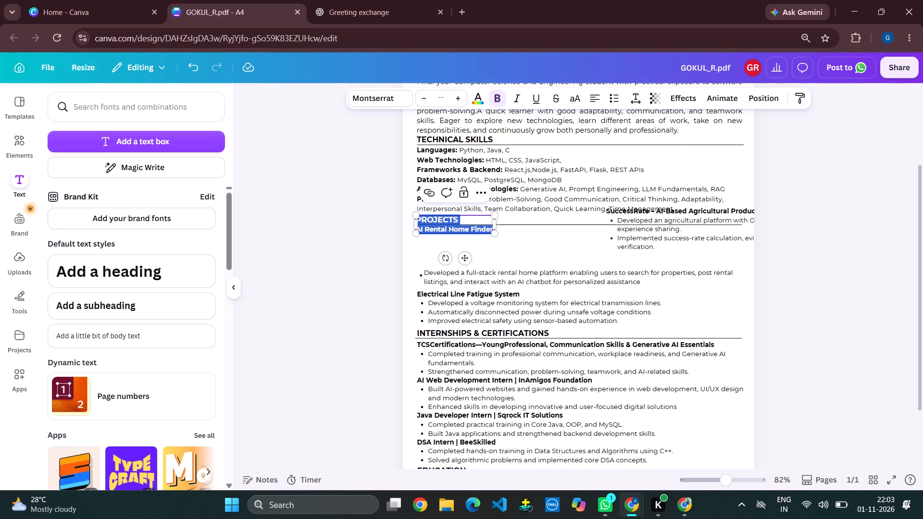
{"action": "left_click", "coordinate": [461, 225]}
{"action": "left_click_drag", "start_coordinate": [490, 230], "coordinate": [474, 229]}
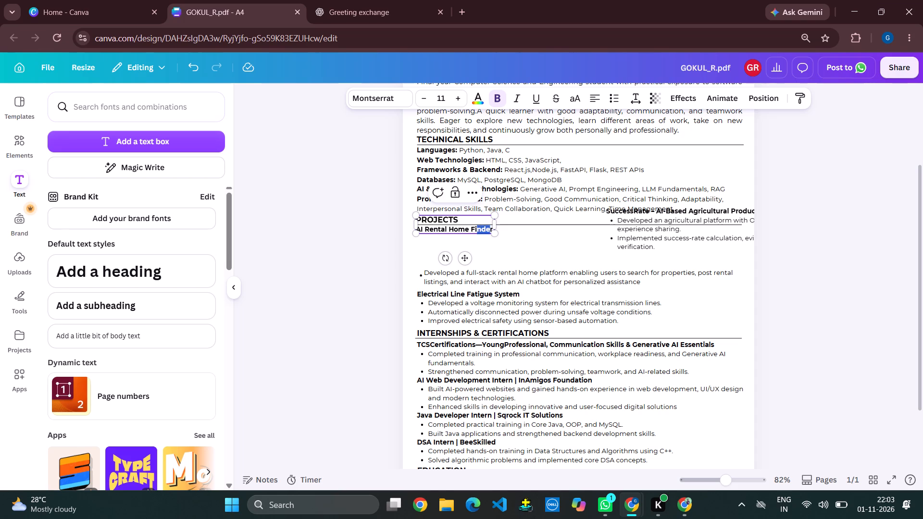
{"action": "left_click_drag", "start_coordinate": [474, 229], "coordinate": [416, 230]}
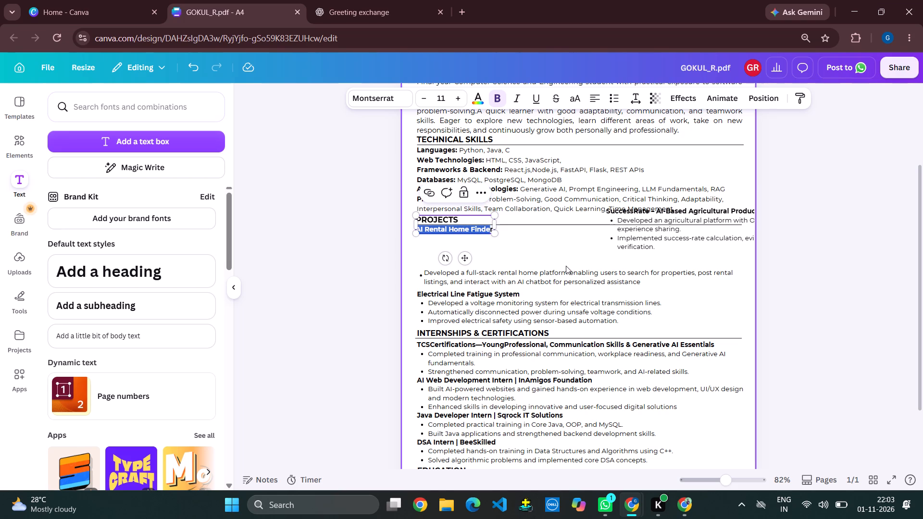
{"action": "key", "text": "ctrl+x"}
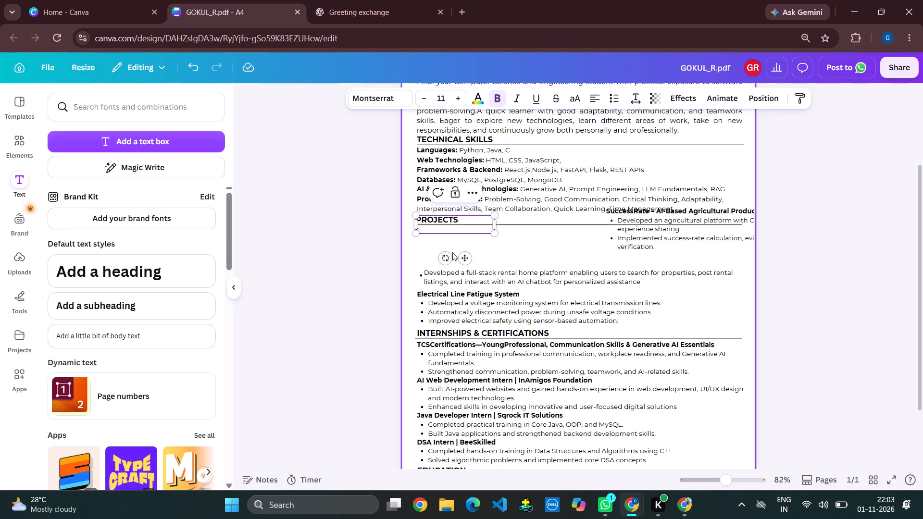
{"action": "key", "text": "BackSpace"}
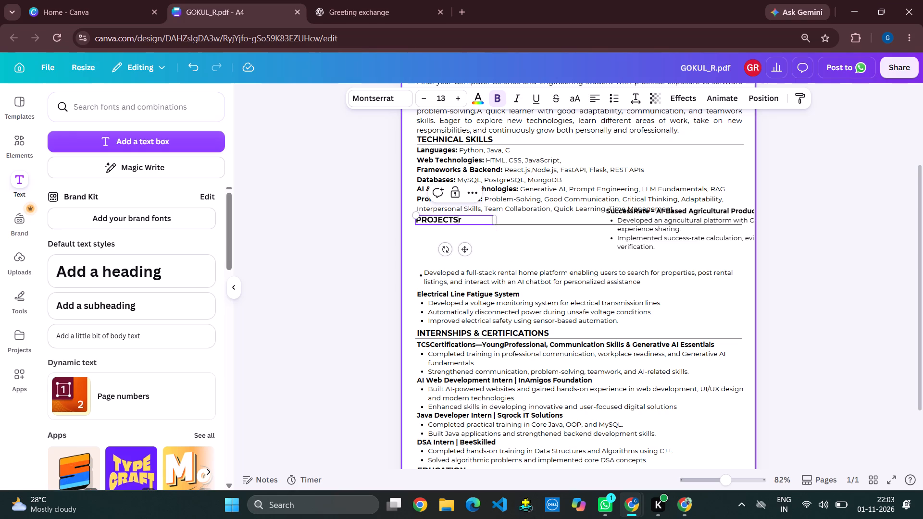
{"action": "key", "text": "Right"}
{"action": "key", "text": "BackSpace"}
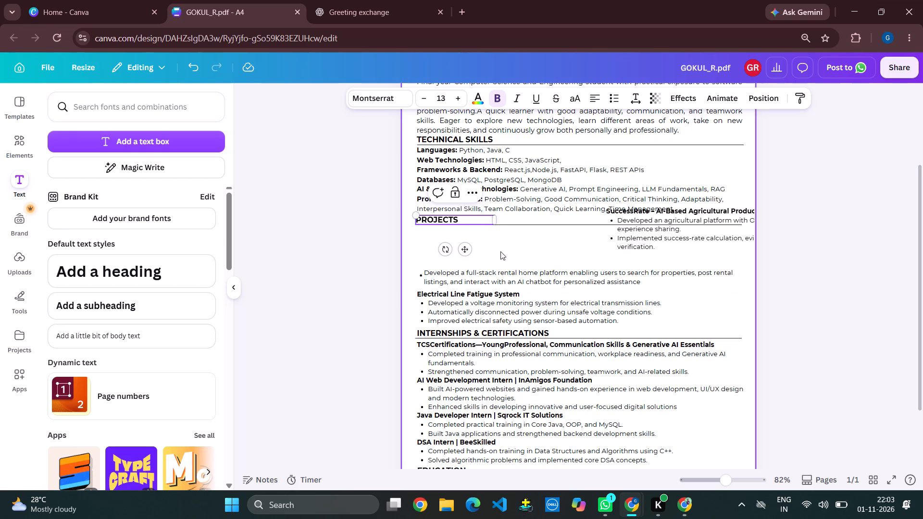
{"action": "left_click", "coordinate": [500, 251]}
Paste the cut AI Rental Home Finder heading as a separate text box and place it directly above its description.
{"action": "left_click", "coordinate": [16, 176]}
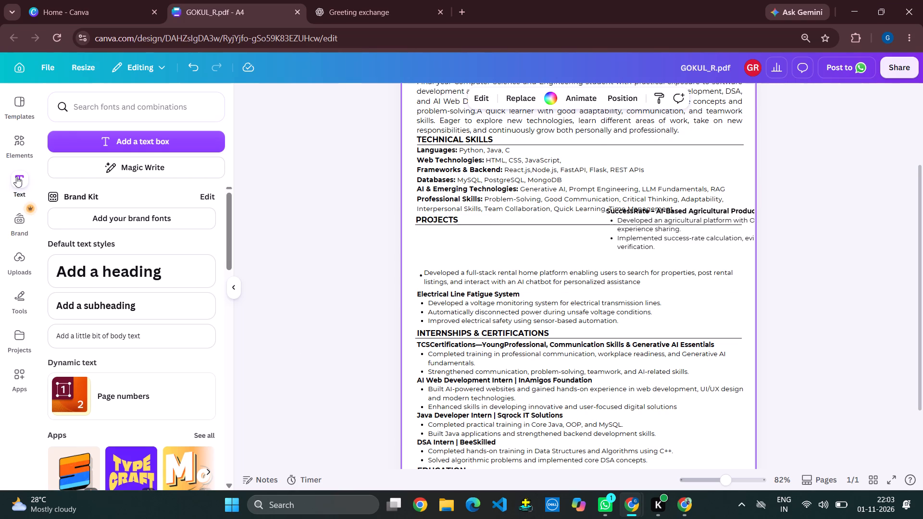
{"action": "left_click", "coordinate": [30, 176]}
{"action": "left_click", "coordinate": [132, 135]}
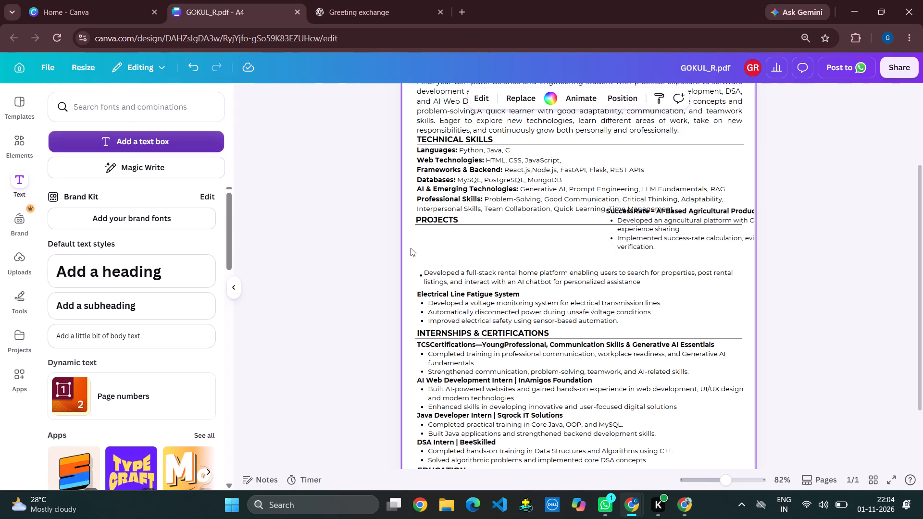
{"action": "key", "text": "ctrl+v"}
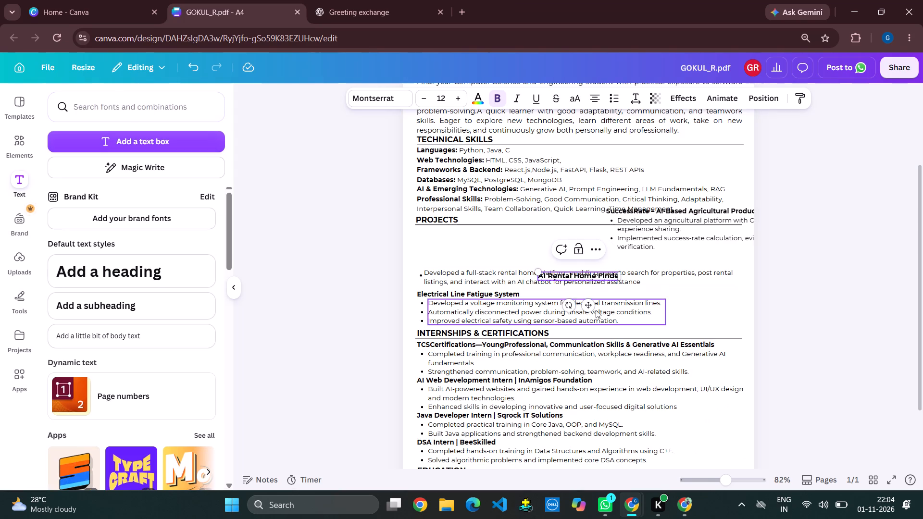
{"action": "left_click_drag", "start_coordinate": [589, 308], "coordinate": [464, 297]}
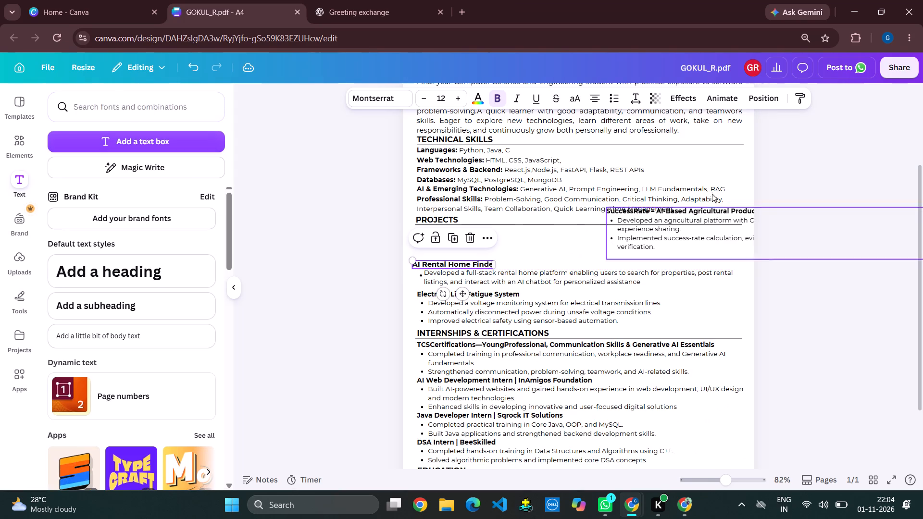
Move the SuccessRate text box beneath the PROJECTS heading, offset to the right of the AI Rental Home Finder heading.
{"action": "left_click_drag", "start_coordinate": [662, 234], "coordinate": [468, 258]}
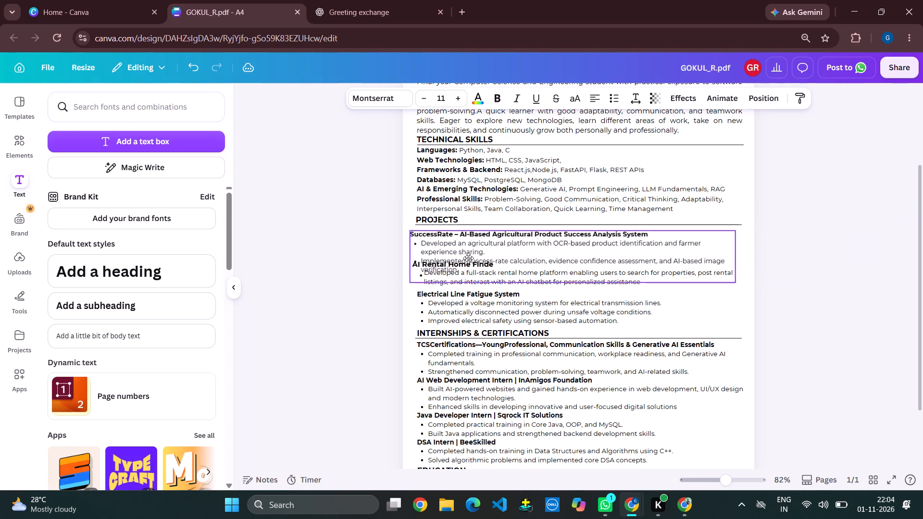
{"action": "left_click_drag", "start_coordinate": [468, 258], "coordinate": [468, 253]}
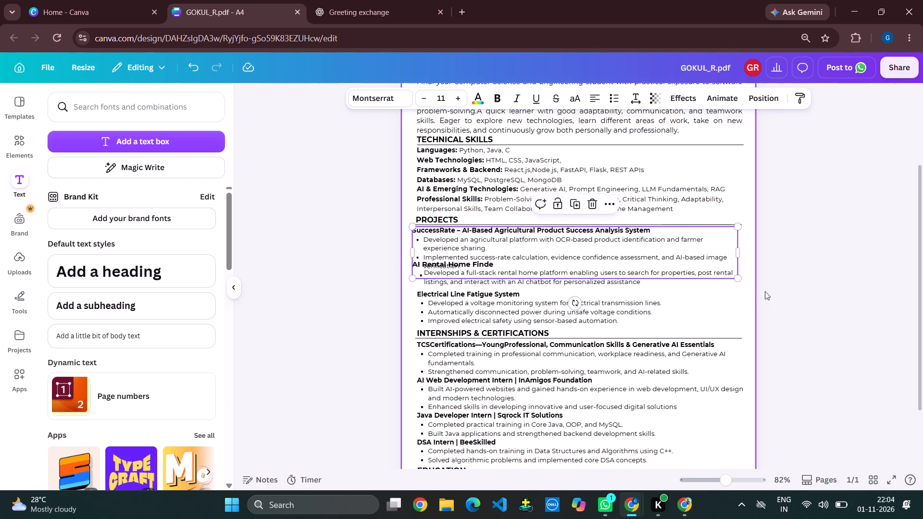
{"action": "left_click", "coordinate": [809, 280]}
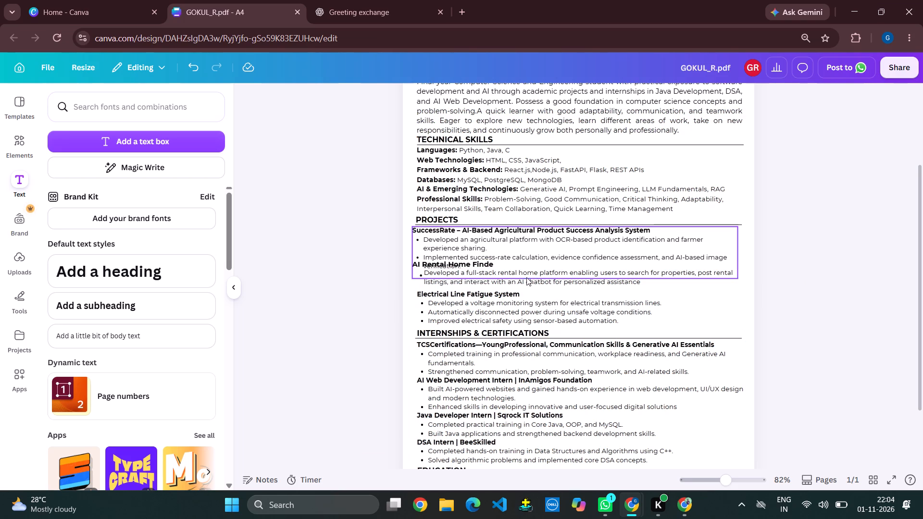
{"action": "left_click_drag", "start_coordinate": [553, 259], "coordinate": [601, 269]}
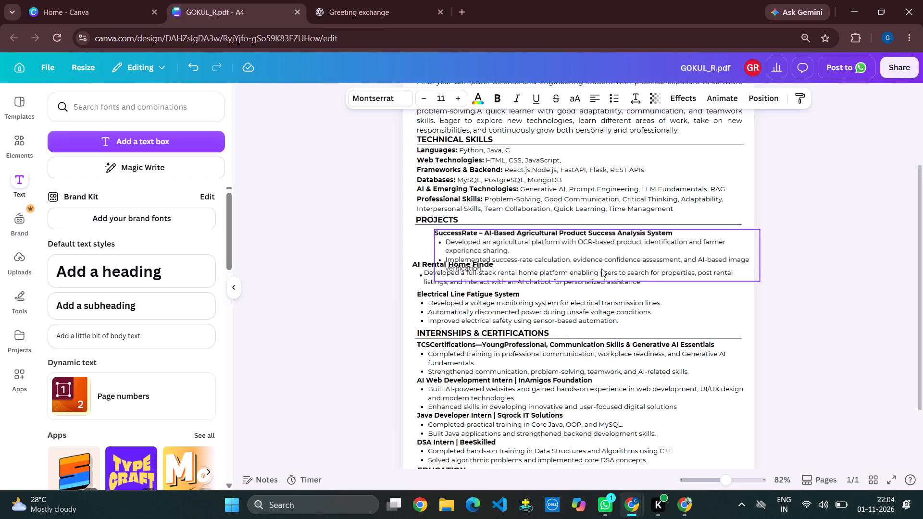
{"action": "left_click_drag", "start_coordinate": [601, 269], "coordinate": [614, 265]}
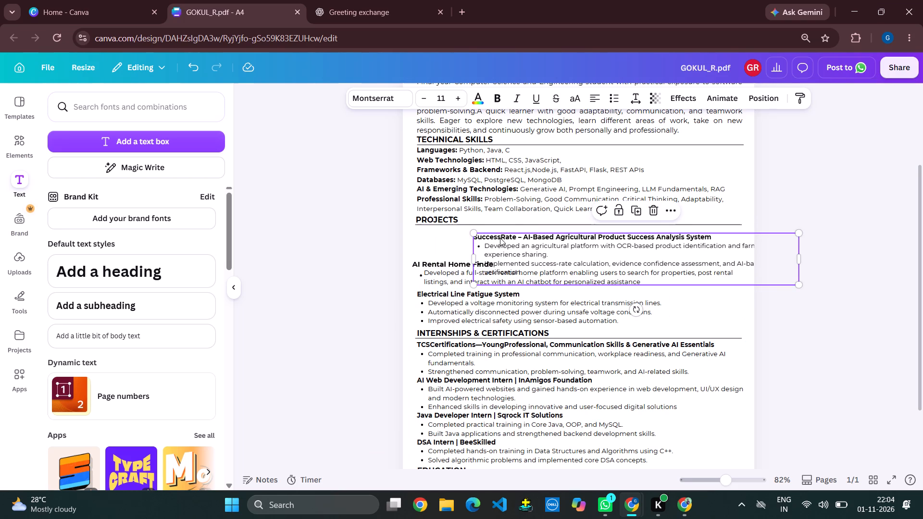
Set the SuccessRate title's font size to 12 to match the AI Rental Home Finder heading.
{"action": "double_click", "coordinate": [500, 238]}
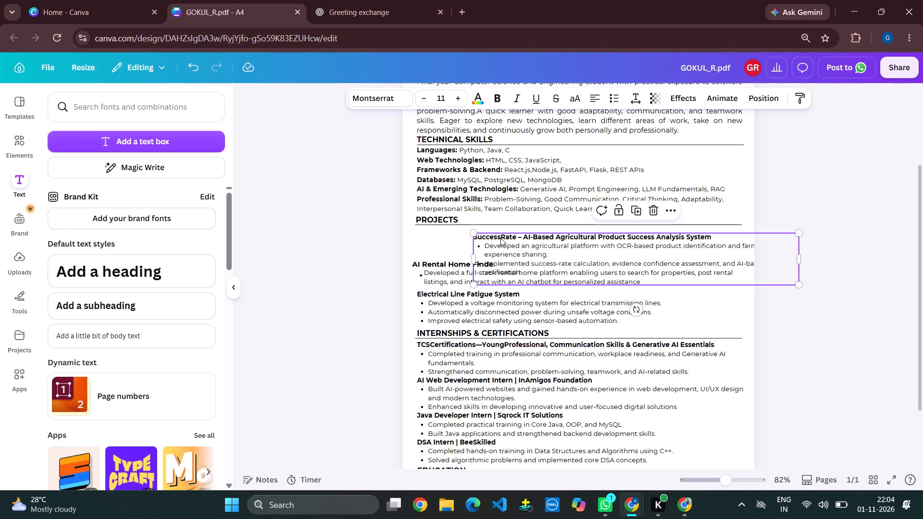
{"action": "left_click", "coordinate": [453, 98]}
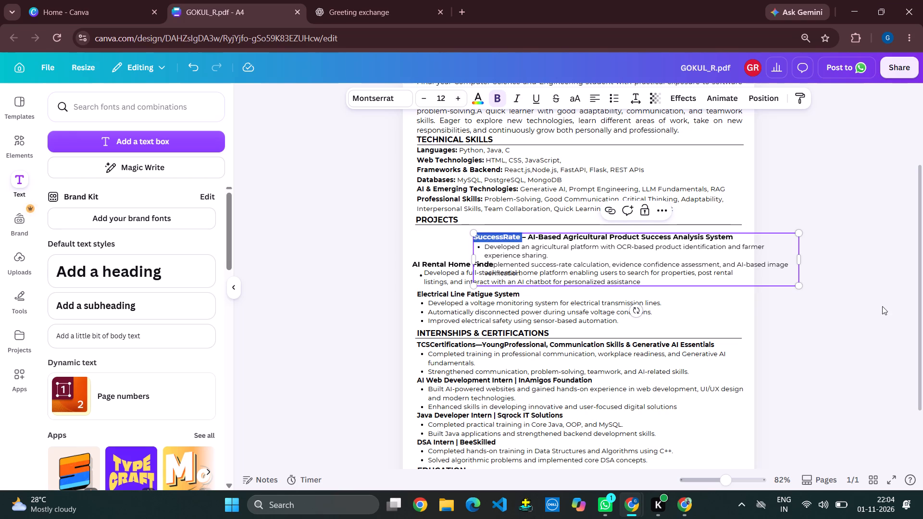
{"action": "left_click", "coordinate": [883, 306]}
{"action": "double_click", "coordinate": [454, 266]}
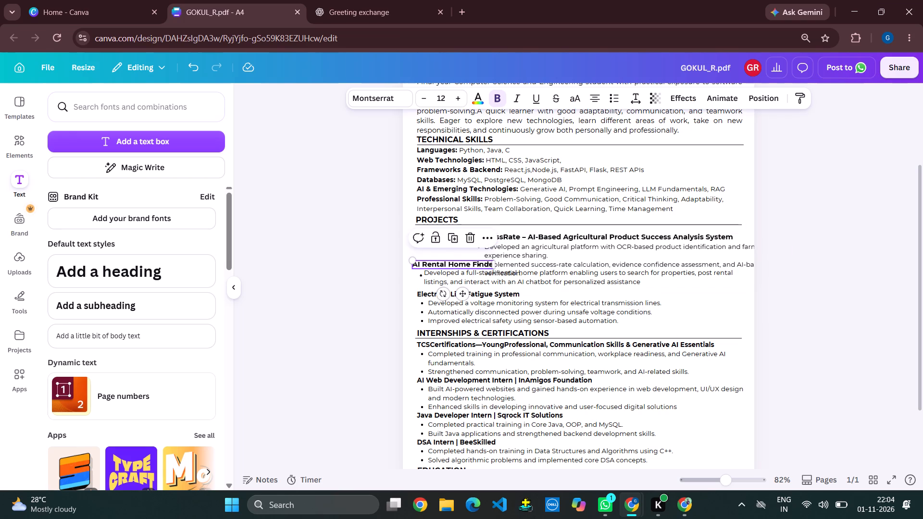
{"action": "left_click", "coordinate": [835, 324]}
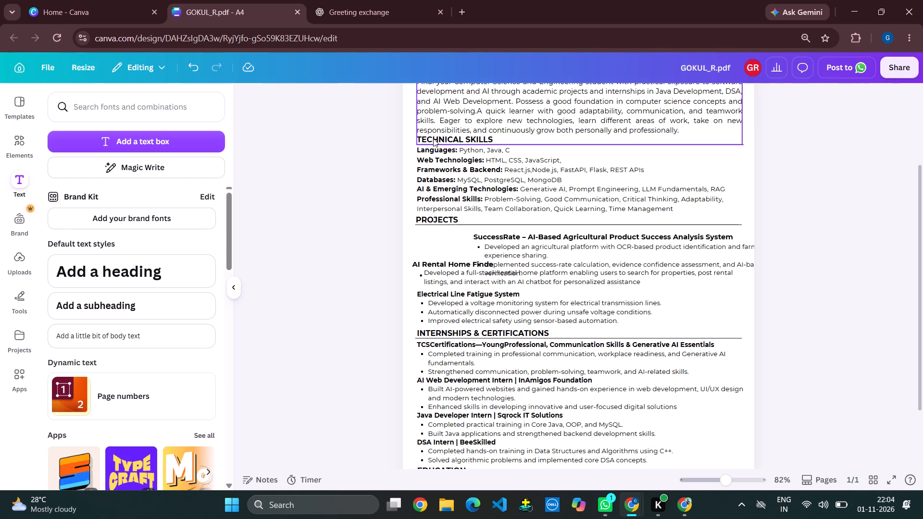
Check the font sizes of the TECHNICAL SKILLS and INTERNSHIPS & CERTIFICATIONS headings against the SuccessRate text box.
{"action": "left_click", "coordinate": [433, 219]}
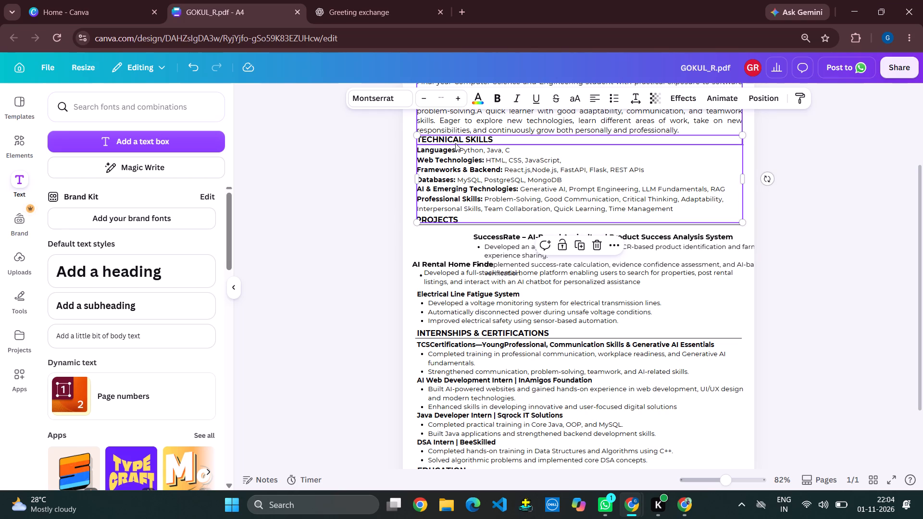
{"action": "double_click", "coordinate": [450, 139]}
{"action": "left_click", "coordinate": [495, 147]}
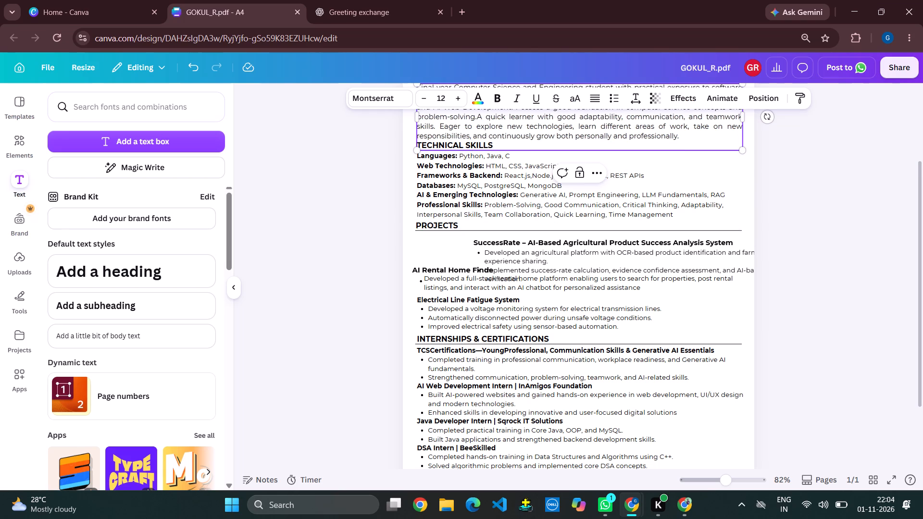
{"action": "left_click_drag", "start_coordinate": [492, 145], "coordinate": [472, 145]}
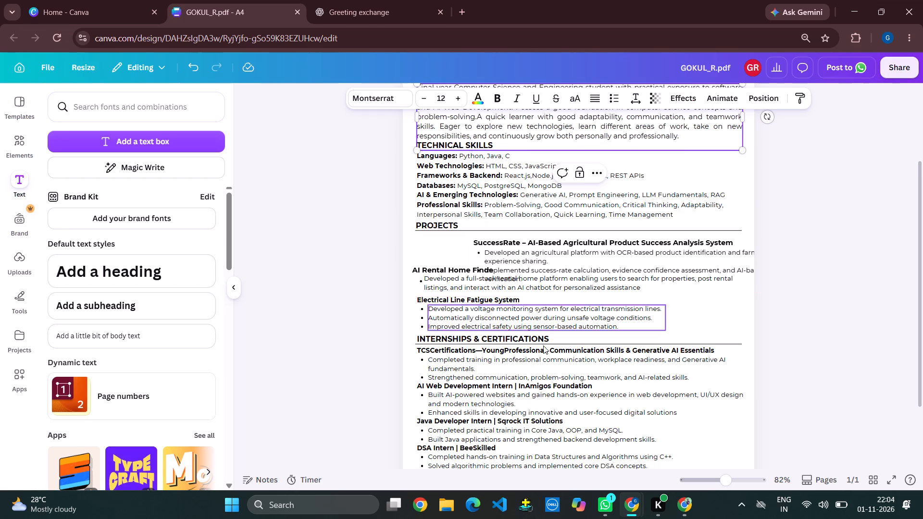
{"action": "double_click", "coordinate": [491, 335]}
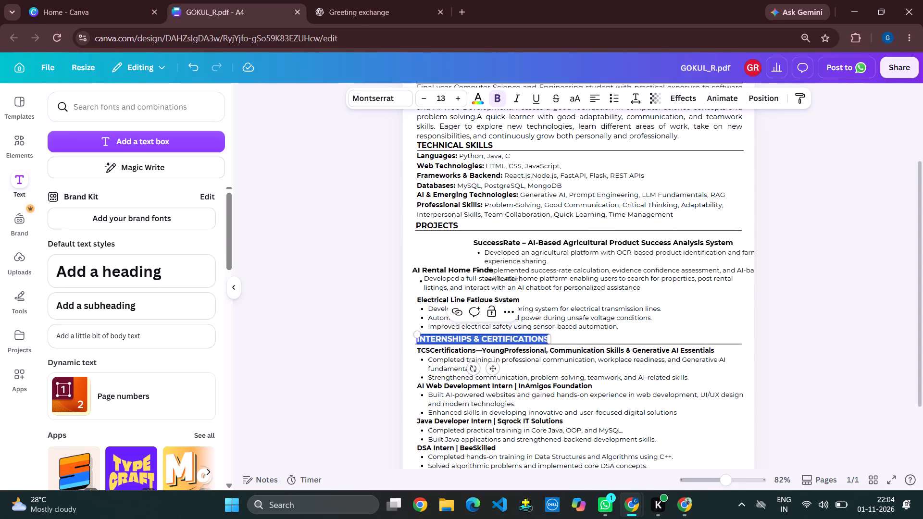
{"action": "left_click", "coordinate": [529, 257]}
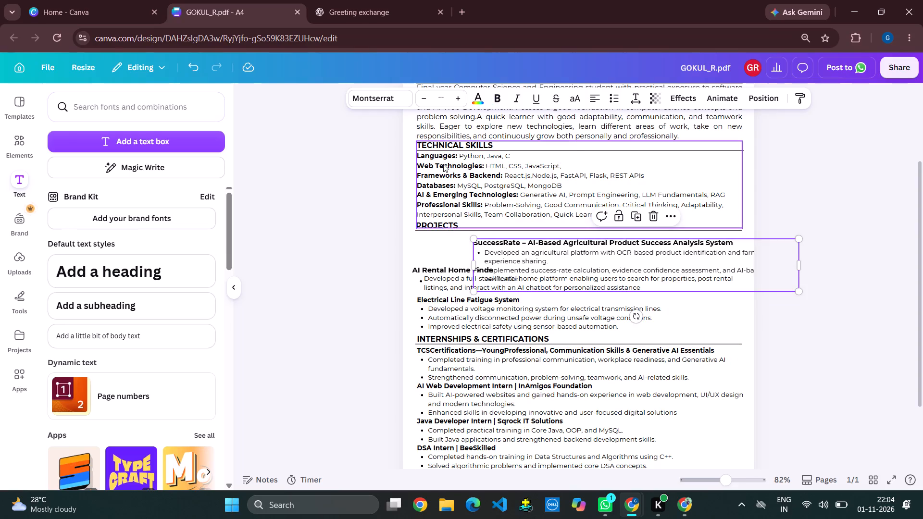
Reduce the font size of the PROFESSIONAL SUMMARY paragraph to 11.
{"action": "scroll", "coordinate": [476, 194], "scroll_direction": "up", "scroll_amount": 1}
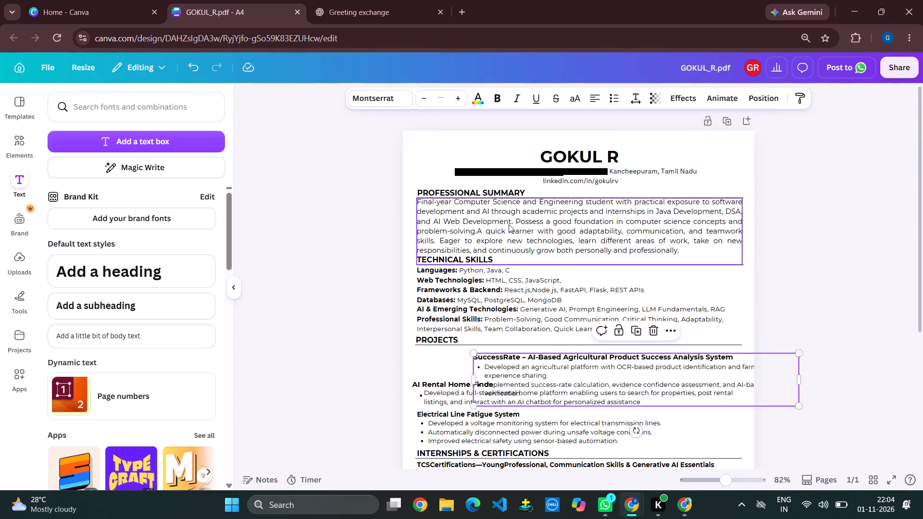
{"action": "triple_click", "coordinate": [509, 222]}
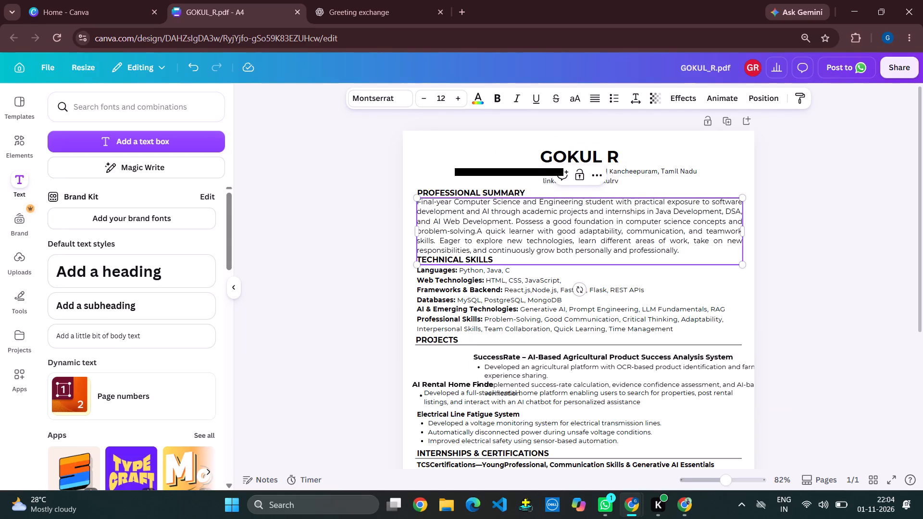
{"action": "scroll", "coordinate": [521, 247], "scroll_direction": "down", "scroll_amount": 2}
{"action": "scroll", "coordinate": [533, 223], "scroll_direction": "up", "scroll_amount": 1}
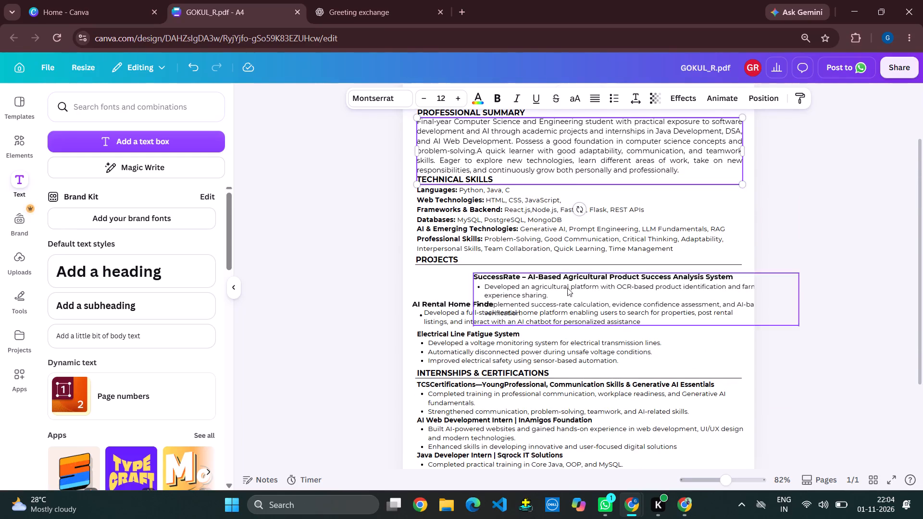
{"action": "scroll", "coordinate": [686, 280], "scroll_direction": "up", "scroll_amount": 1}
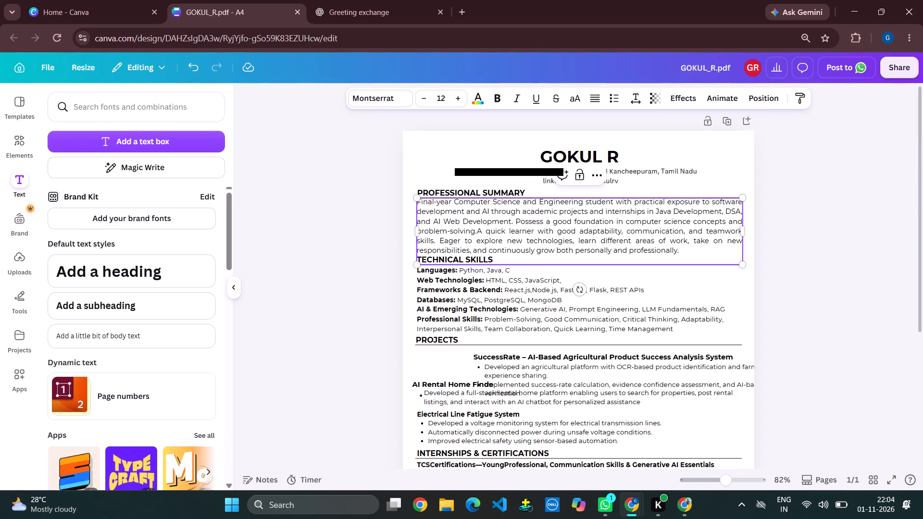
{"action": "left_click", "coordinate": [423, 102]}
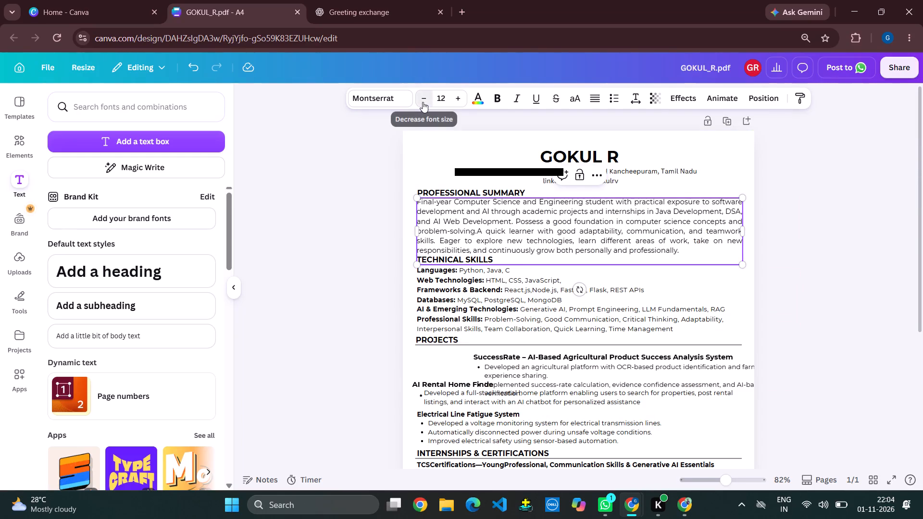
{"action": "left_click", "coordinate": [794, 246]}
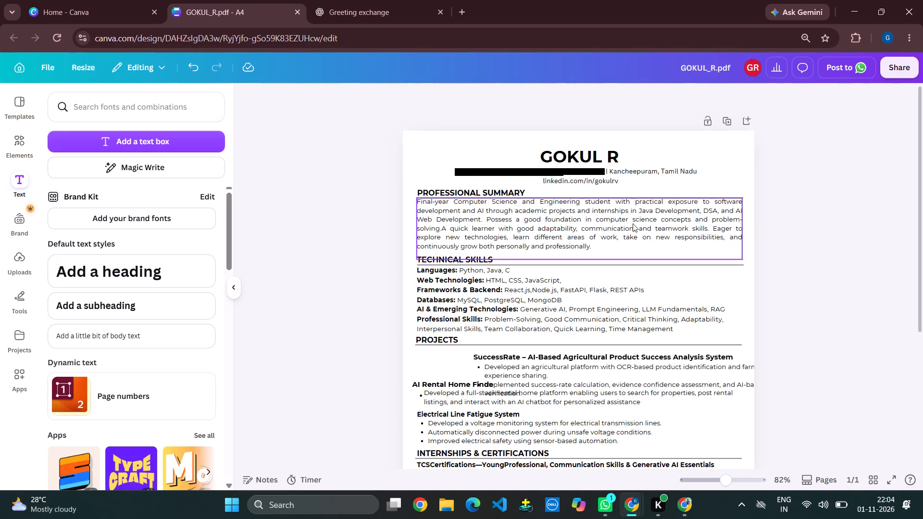
Change the font of the PROFESSIONAL SUMMARY paragraph to Times New Roman.
{"action": "left_click", "coordinate": [633, 223]}
{"action": "left_click", "coordinate": [394, 100]}
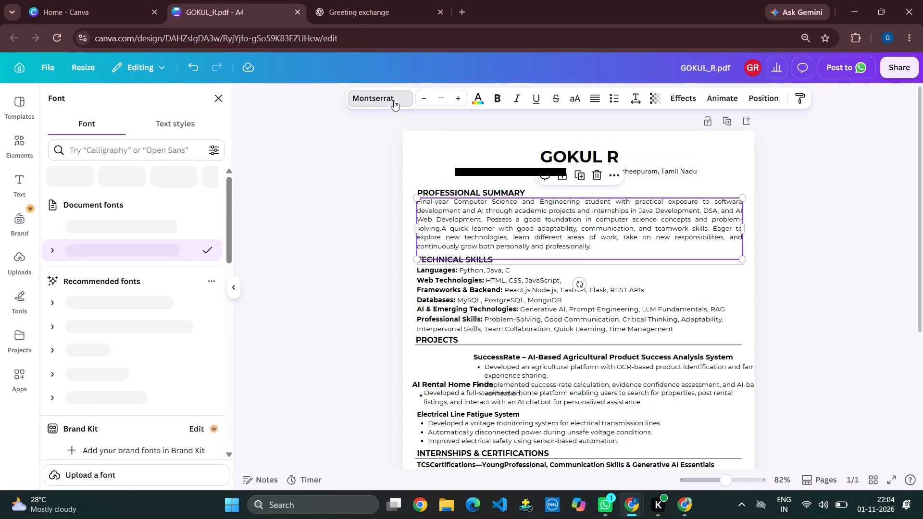
{"action": "left_click", "coordinate": [100, 148]}
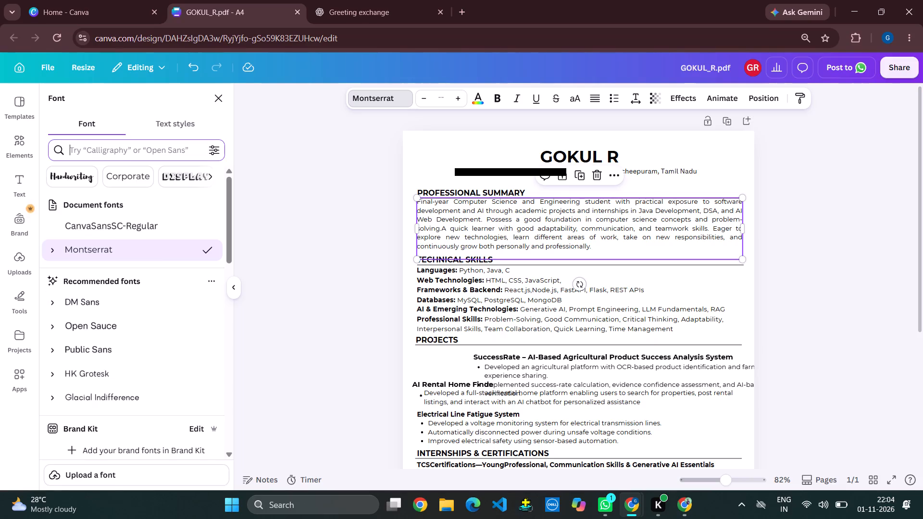
{"action": "type", "text": "tim"}
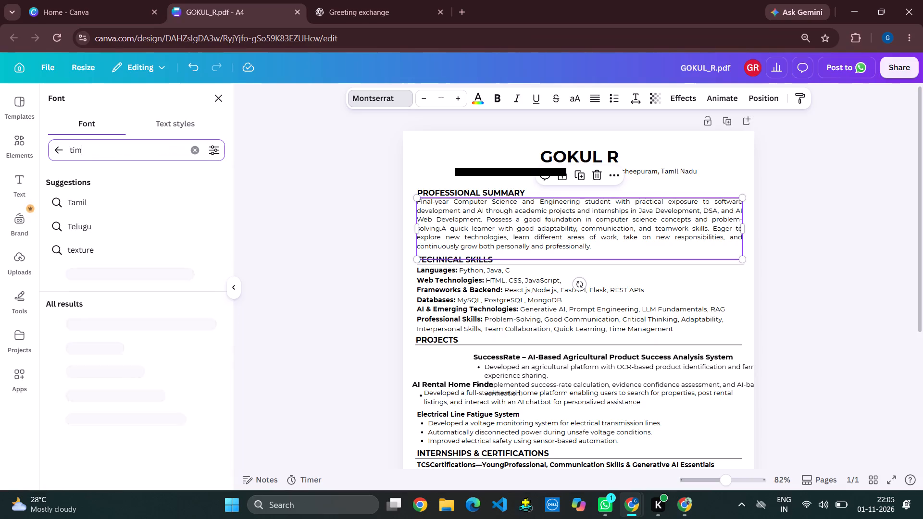
{"action": "left_click", "coordinate": [112, 203]}
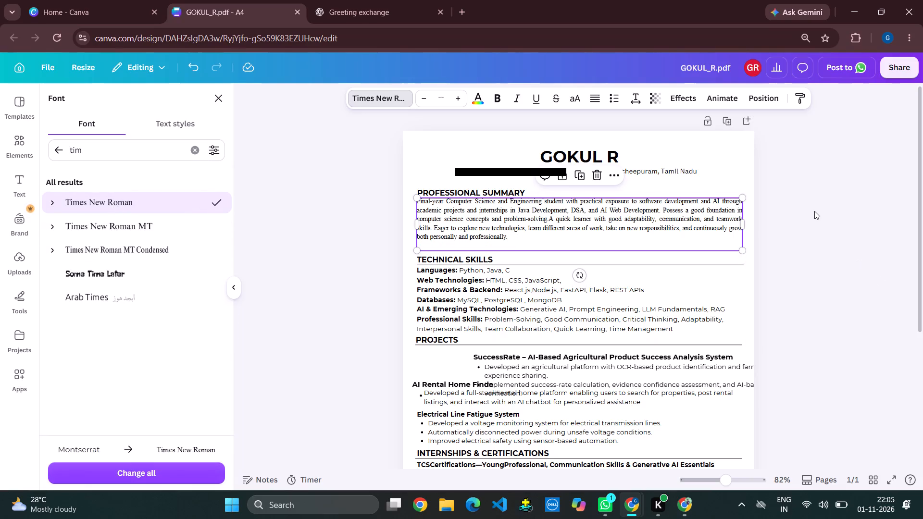
Set the PROFESSIONAL SUMMARY paragraph's font size to 12 and deselect the text box.
{"action": "left_click", "coordinate": [459, 99]}
{"action": "double_click", "coordinate": [502, 218]}
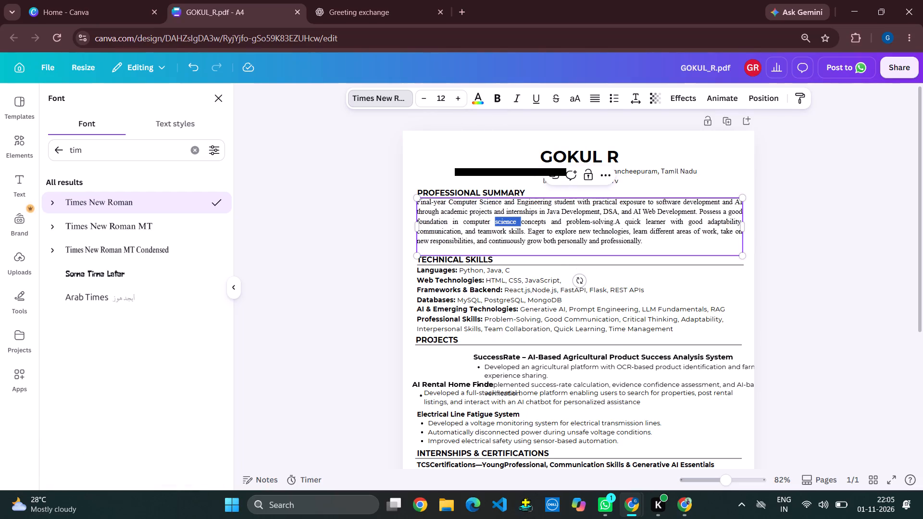
{"action": "left_click", "coordinate": [498, 214]}
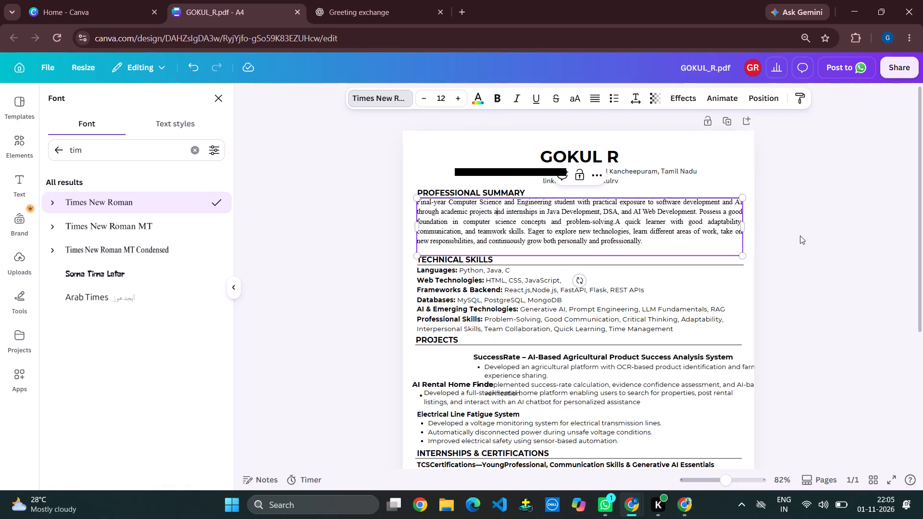
{"action": "left_click", "coordinate": [800, 235]}
{"action": "left_click", "coordinate": [799, 235]}
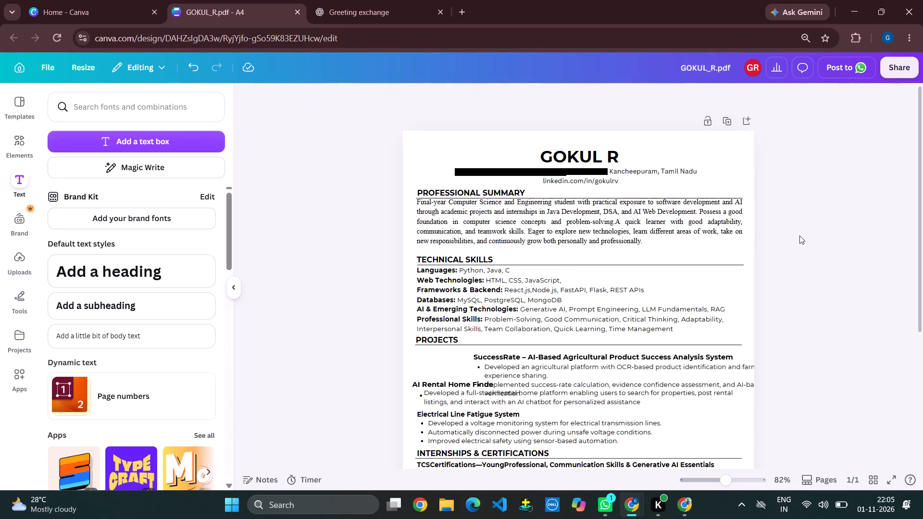
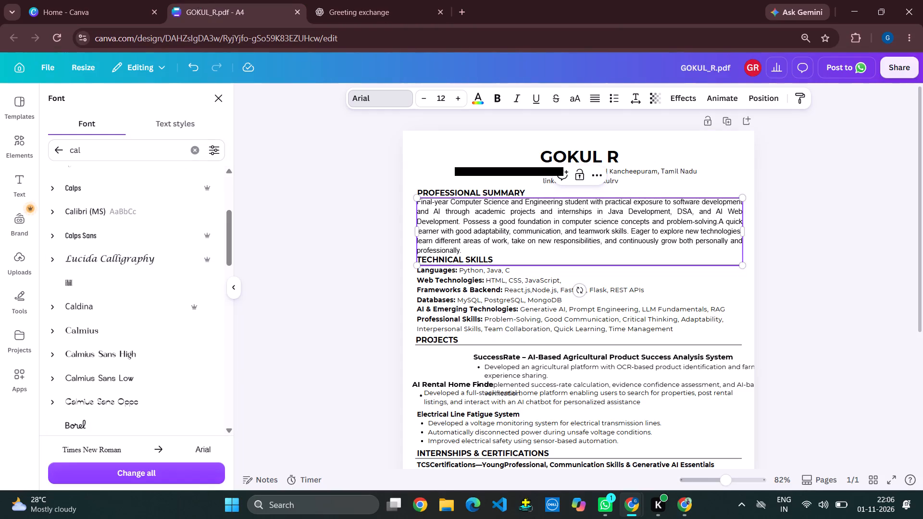
{"action": "left_click_drag", "start_coordinate": [119, 150], "coordinate": [67, 150]}
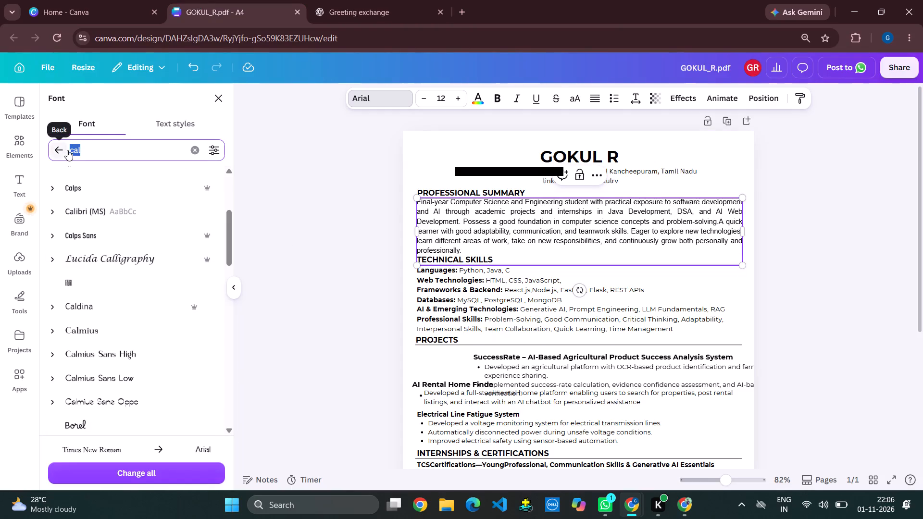
{"action": "key", "text": "ctrl+v"}
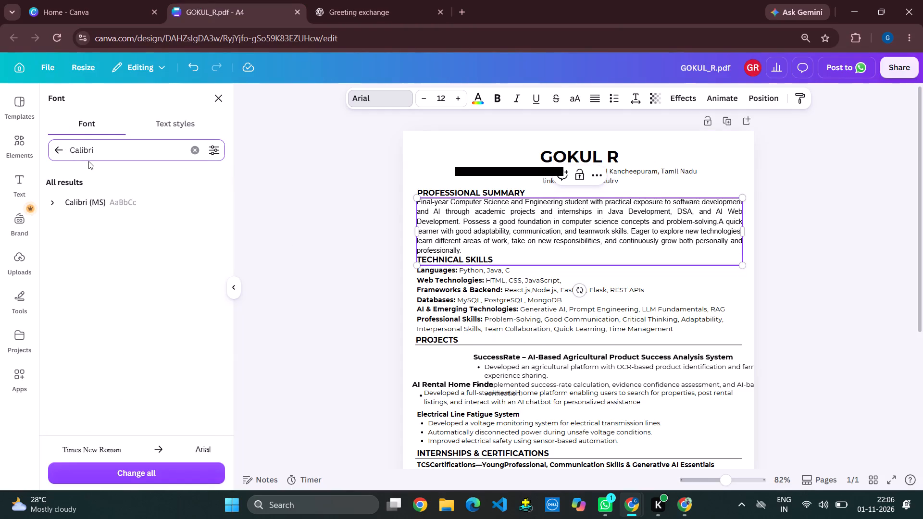
{"action": "left_click", "coordinate": [64, 207]}
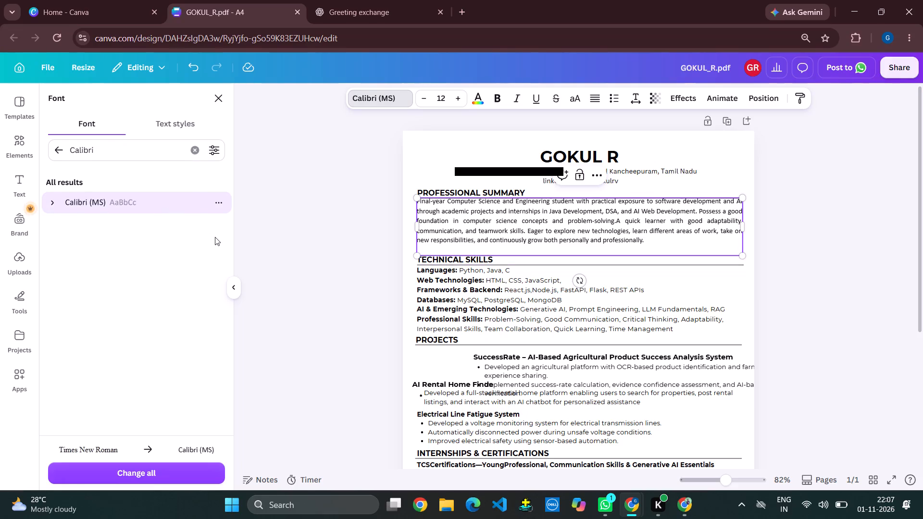
{"action": "left_click", "coordinate": [178, 470]}
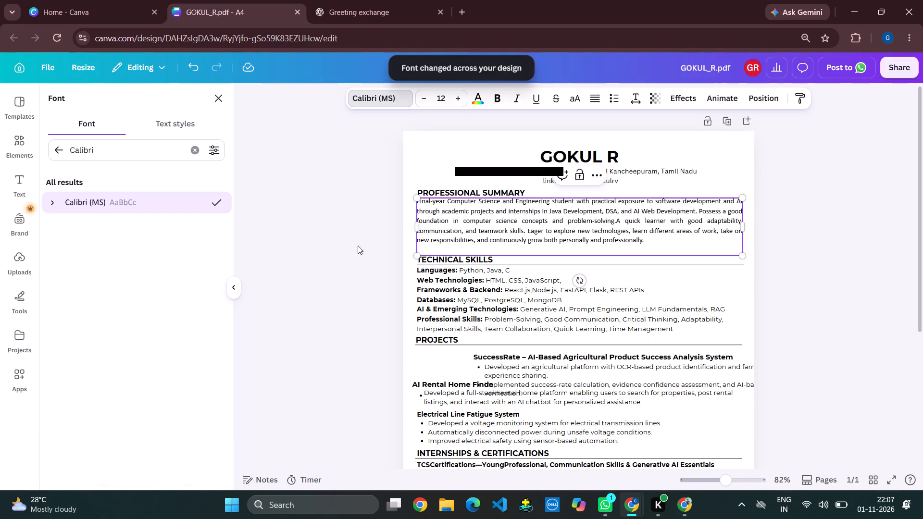
Select everything on the resume page and apply the Calibri (MS) font to all of its text.
{"action": "left_click", "coordinate": [472, 189]}
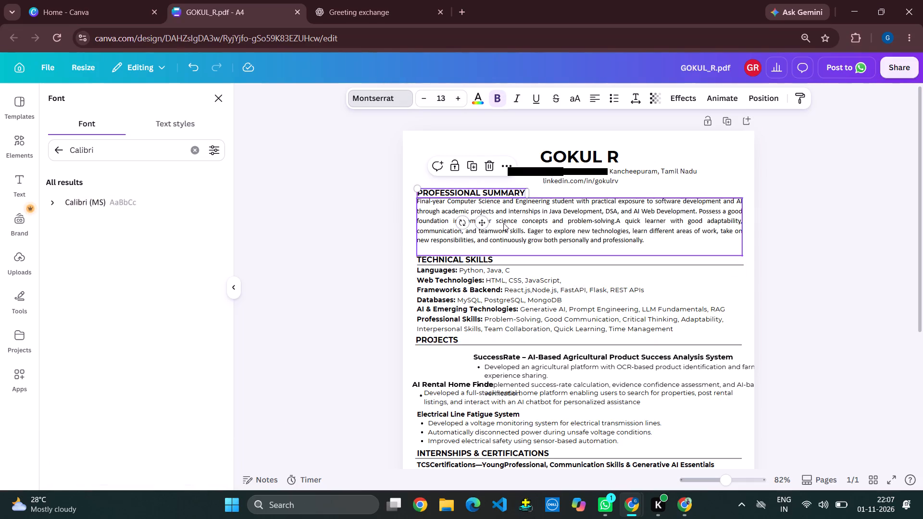
{"action": "left_click", "coordinate": [669, 184]}
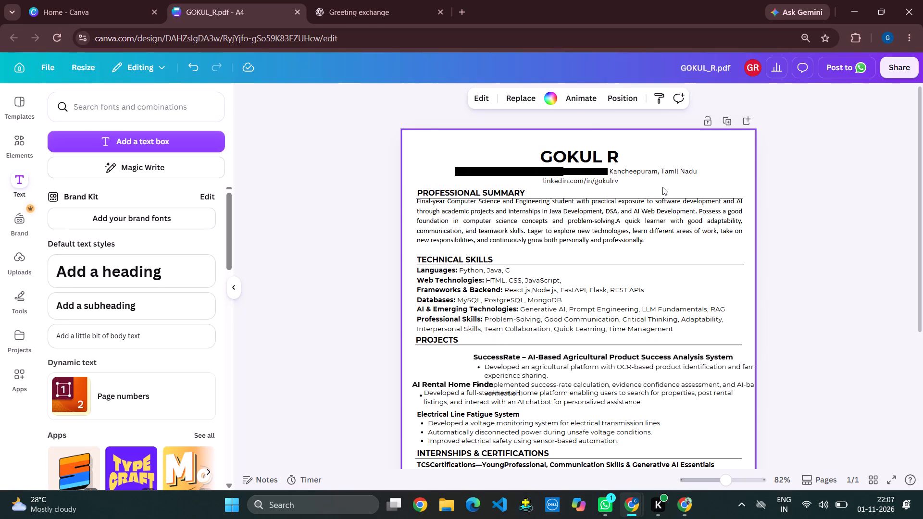
{"action": "key", "text": "ctrl+a"}
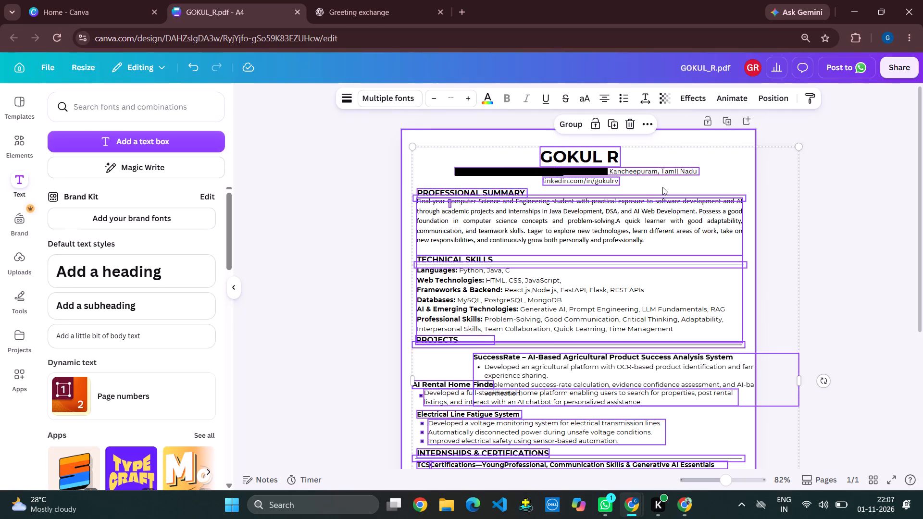
{"action": "left_click", "coordinate": [407, 97]}
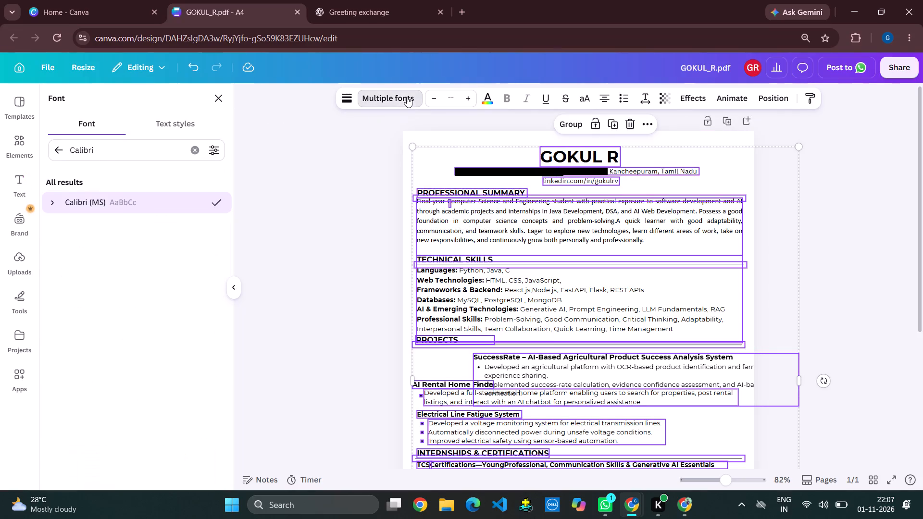
{"action": "left_click", "coordinate": [113, 208]}
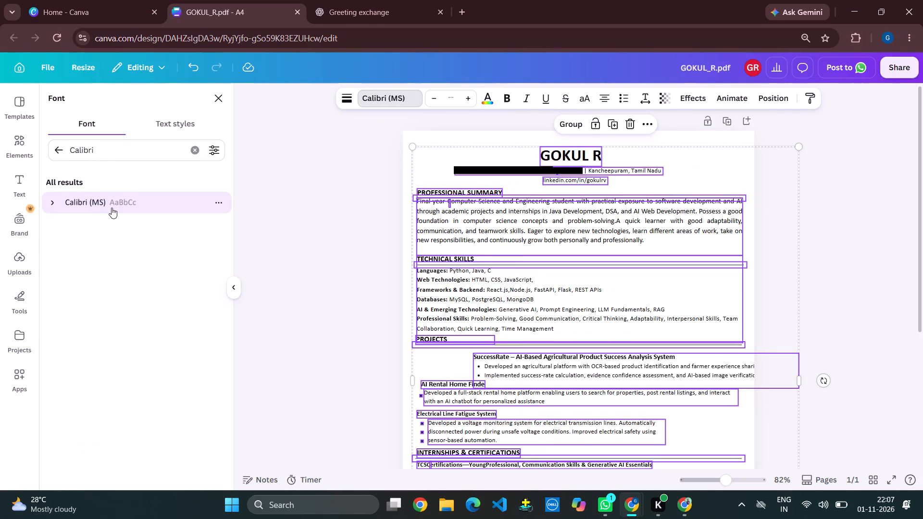
{"action": "left_click", "coordinate": [276, 230]}
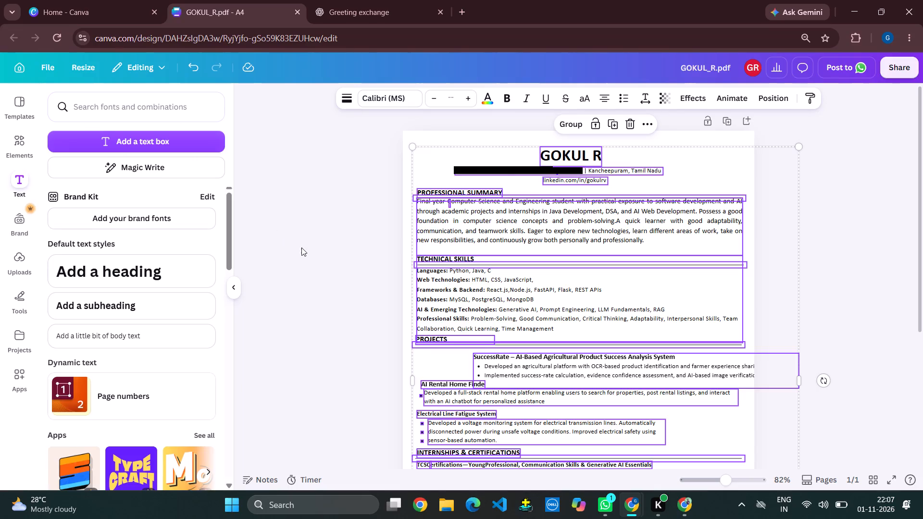
{"action": "left_click", "coordinate": [301, 247]}
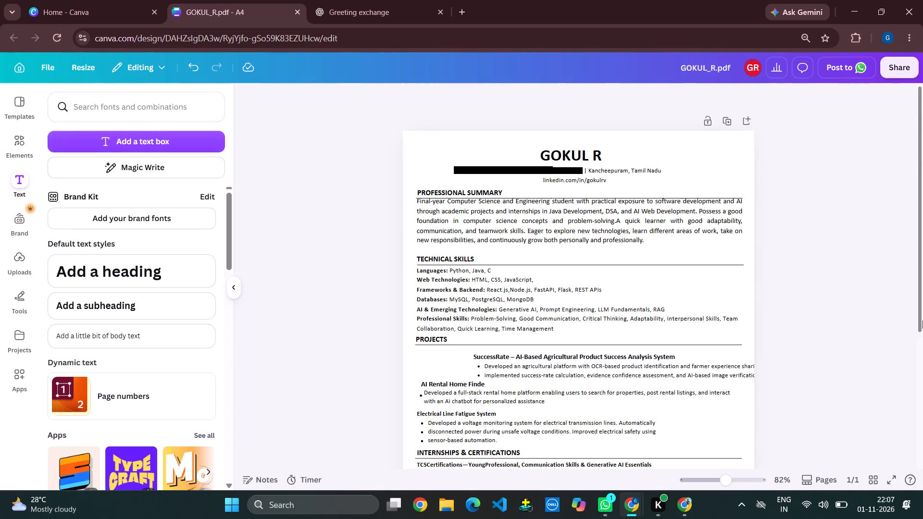
Move the SuccessRate text box directly under the PROJECTS heading, aligned with the resume's left text margin.
{"action": "left_click_drag", "start_coordinate": [673, 374], "coordinate": [615, 370]}
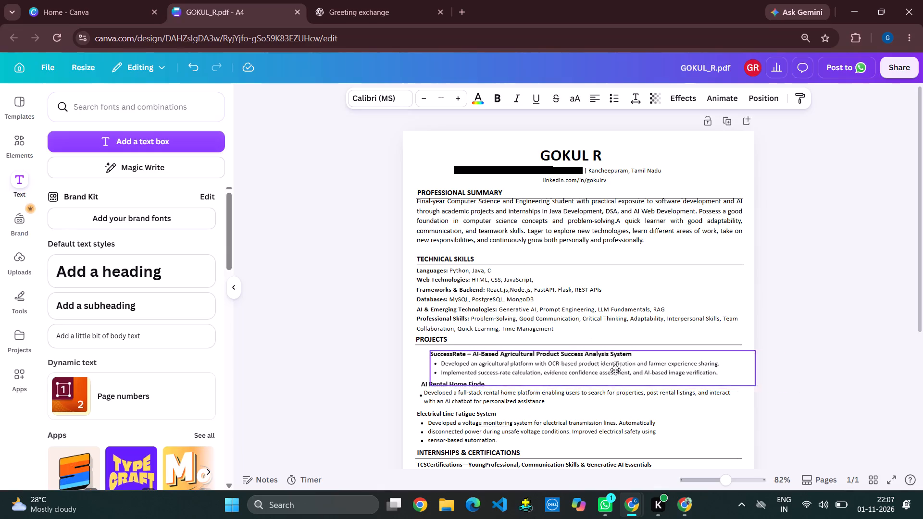
{"action": "left_click_drag", "start_coordinate": [615, 370], "coordinate": [614, 374]}
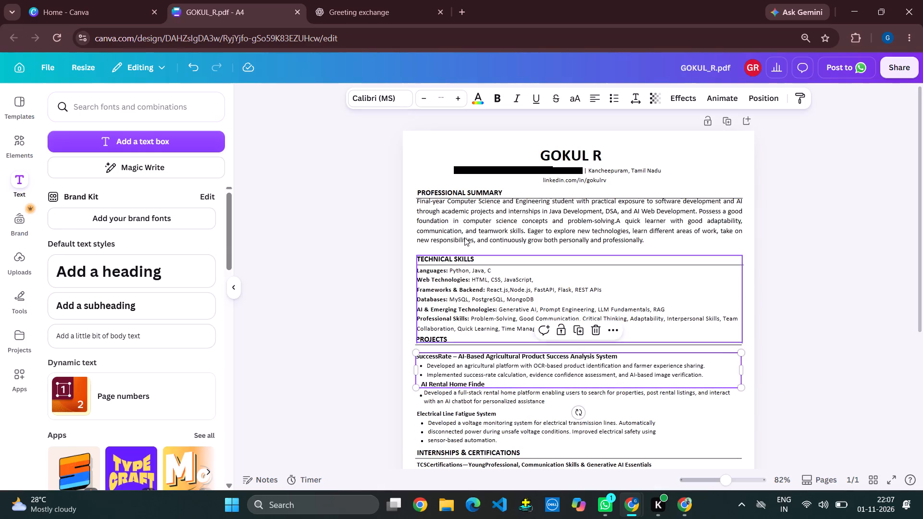
{"action": "left_click", "coordinate": [476, 226]}
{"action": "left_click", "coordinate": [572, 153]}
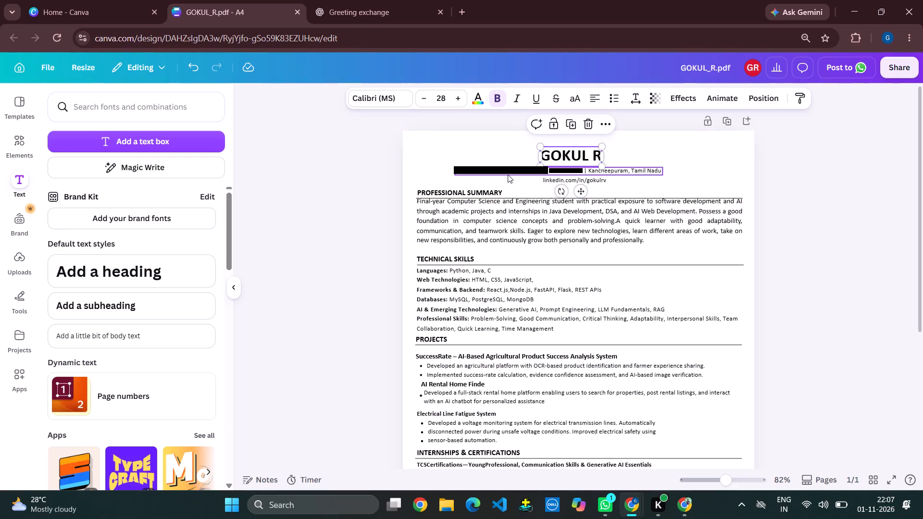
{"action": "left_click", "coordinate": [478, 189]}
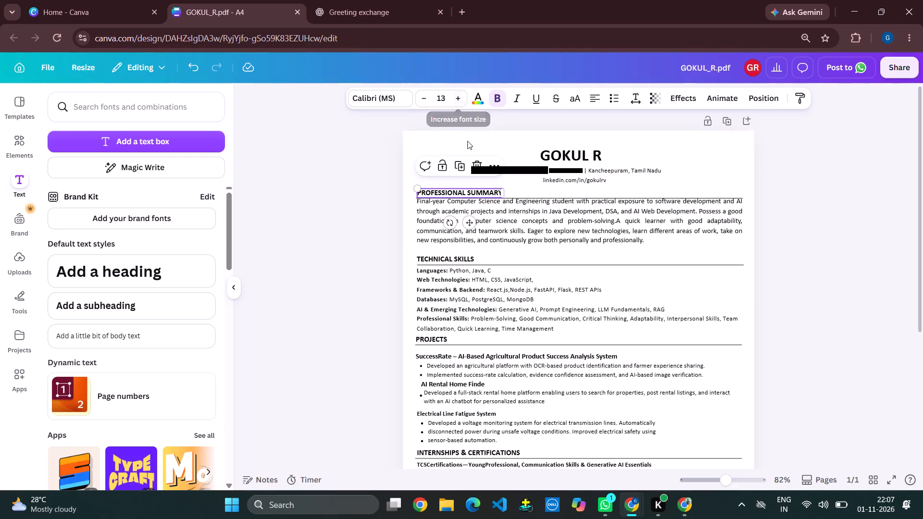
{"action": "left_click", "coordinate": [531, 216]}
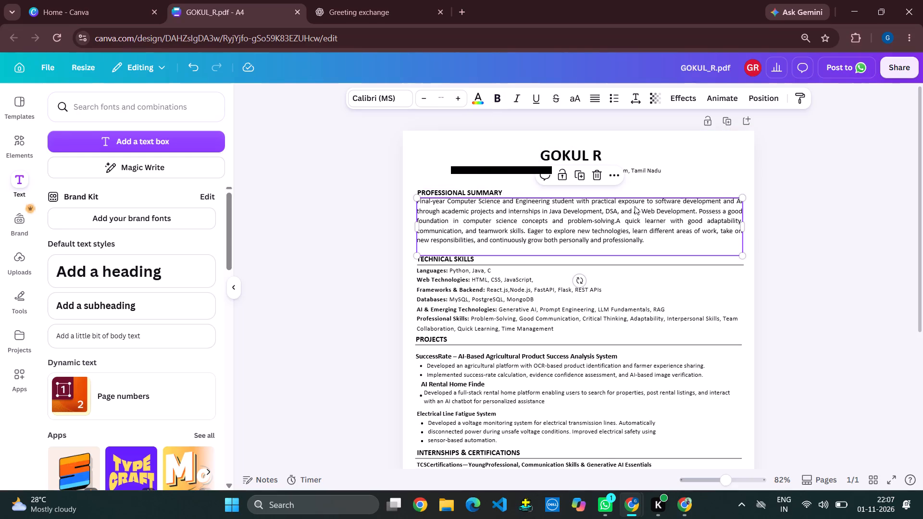
Shift the contact-details line under the name slightly to the right and set its text alignment to centred.
{"action": "left_click", "coordinate": [639, 173]}
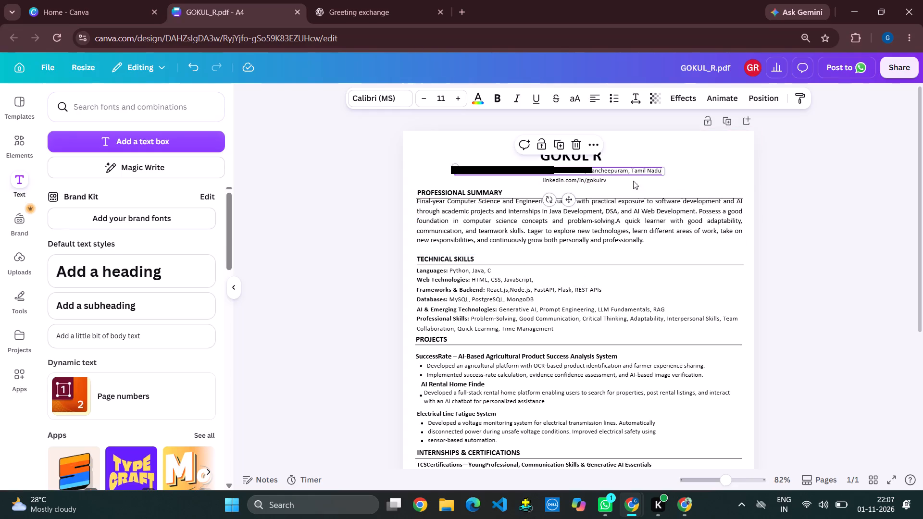
{"action": "left_click_drag", "start_coordinate": [569, 202], "coordinate": [579, 201]}
{"action": "left_click", "coordinate": [593, 96]}
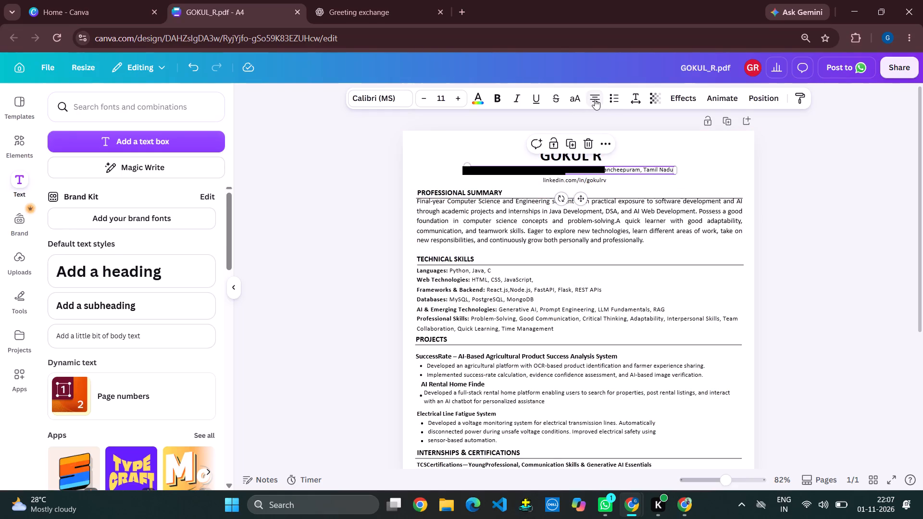
{"action": "left_click", "coordinate": [592, 98]}
{"action": "left_click", "coordinate": [593, 97]}
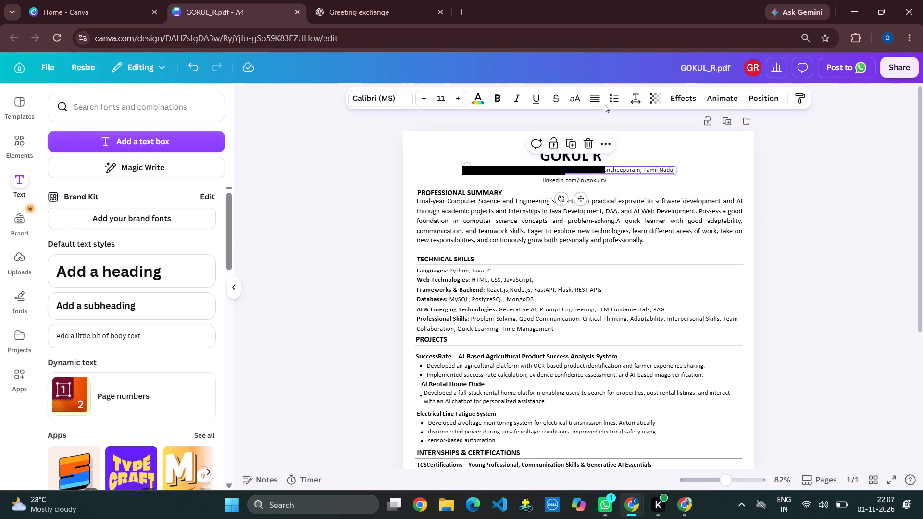
{"action": "left_click", "coordinate": [592, 101]}
{"action": "left_click", "coordinate": [594, 101]}
{"action": "left_click_drag", "start_coordinate": [578, 197], "coordinate": [586, 197]}
Shift the LinkedIn address line slightly to the left so it sits centred under the name.
{"action": "left_click", "coordinate": [588, 181]}
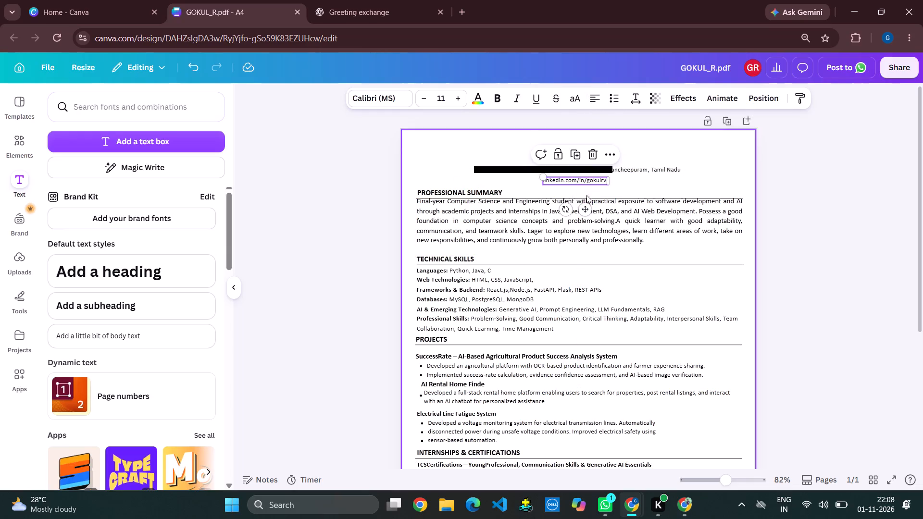
{"action": "left_click", "coordinate": [584, 205]}
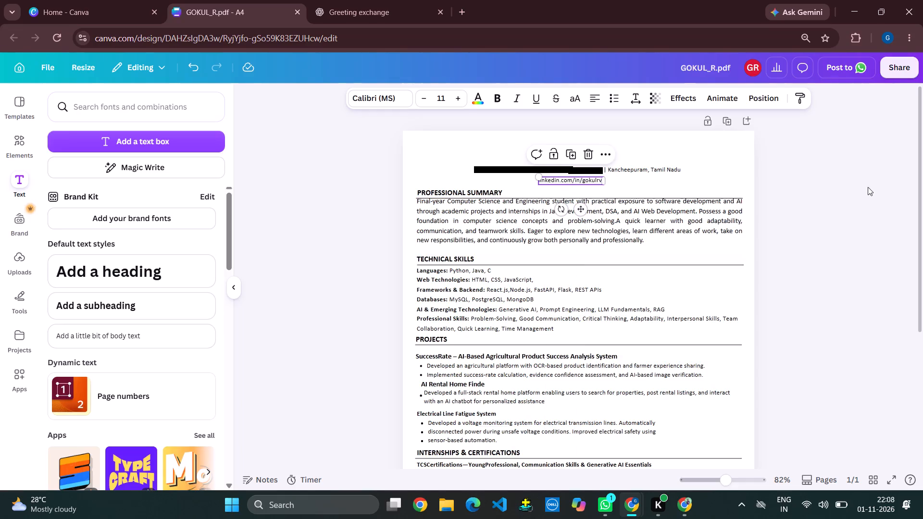
{"action": "left_click", "coordinate": [840, 189]}
Remove the empty line at the end of the PROFESSIONAL SUMMARY paragraph.
{"action": "left_click", "coordinate": [485, 231]}
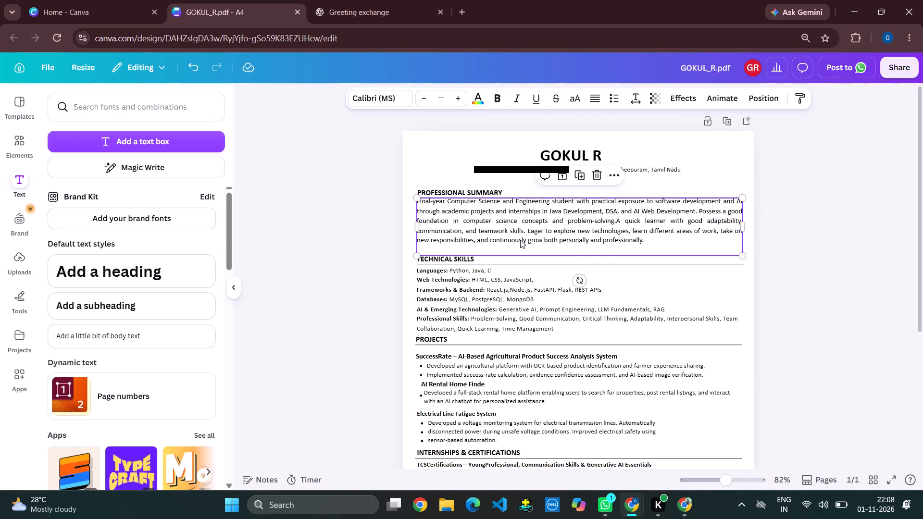
{"action": "left_click", "coordinate": [587, 247]}
{"action": "left_click", "coordinate": [588, 251]}
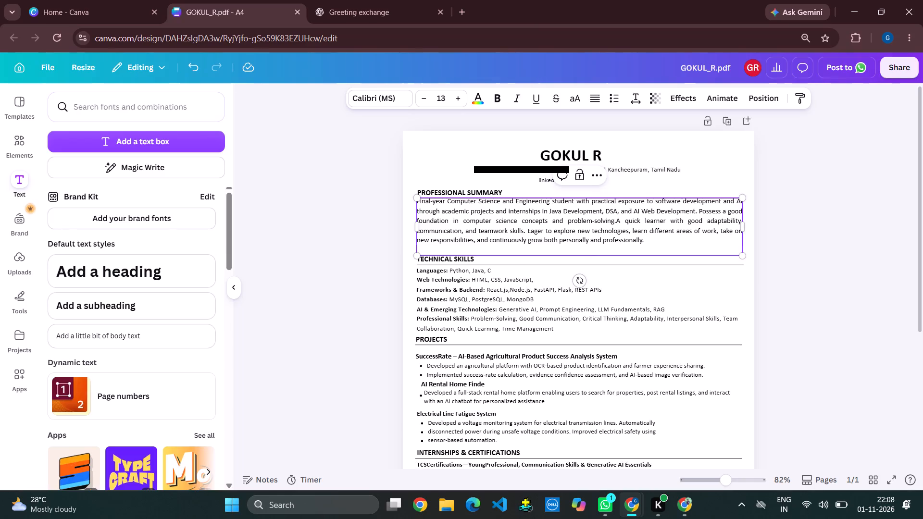
{"action": "left_click", "coordinate": [651, 242]}
{"action": "key", "text": "Down"}
{"action": "key", "text": "BackSpace"}
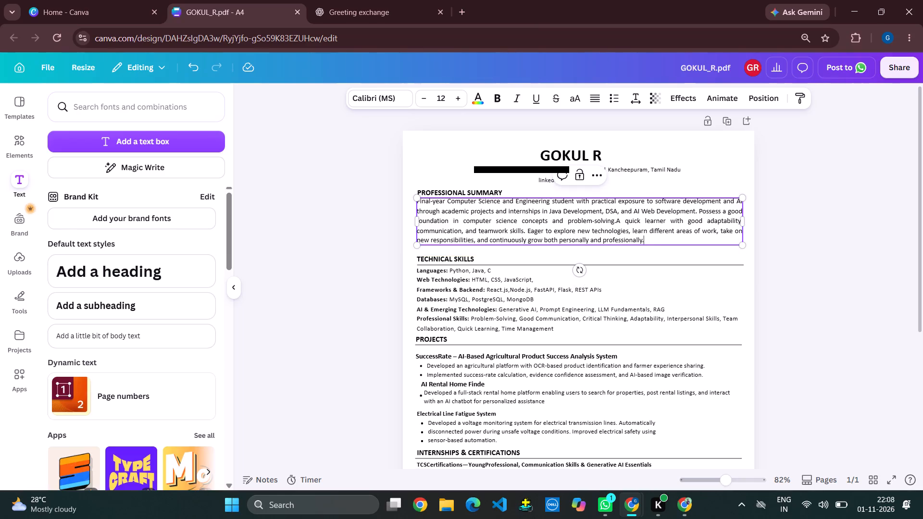
{"action": "left_click", "coordinate": [665, 253]}
Set all text under the TECHNICAL SKILLS heading, from Languages through Time Management, to font size 12.
{"action": "left_click", "coordinate": [655, 222]}
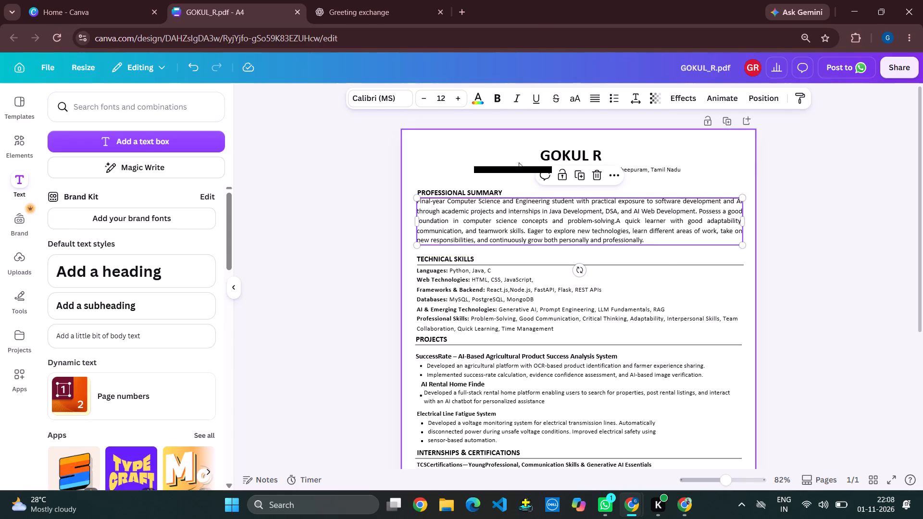
{"action": "left_click", "coordinate": [477, 300]}
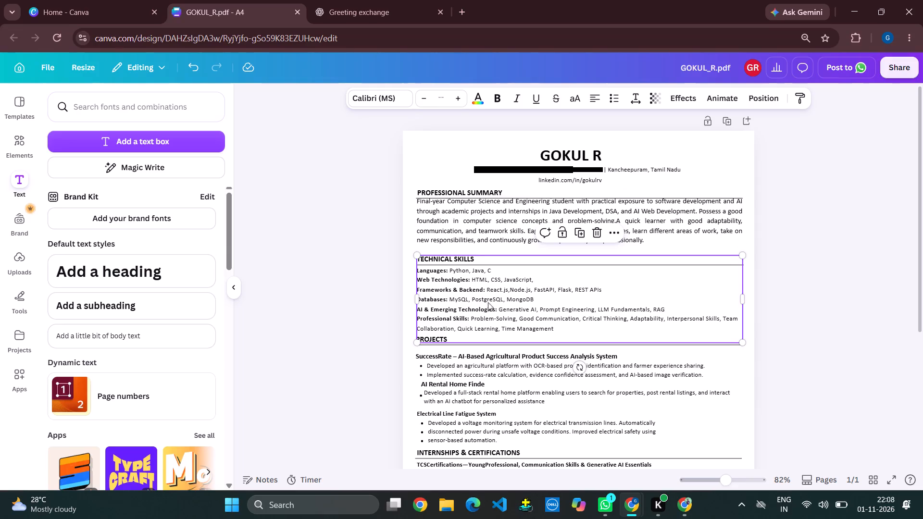
{"action": "left_click", "coordinate": [418, 268]}
{"action": "left_click_drag", "start_coordinate": [418, 268], "coordinate": [429, 272]}
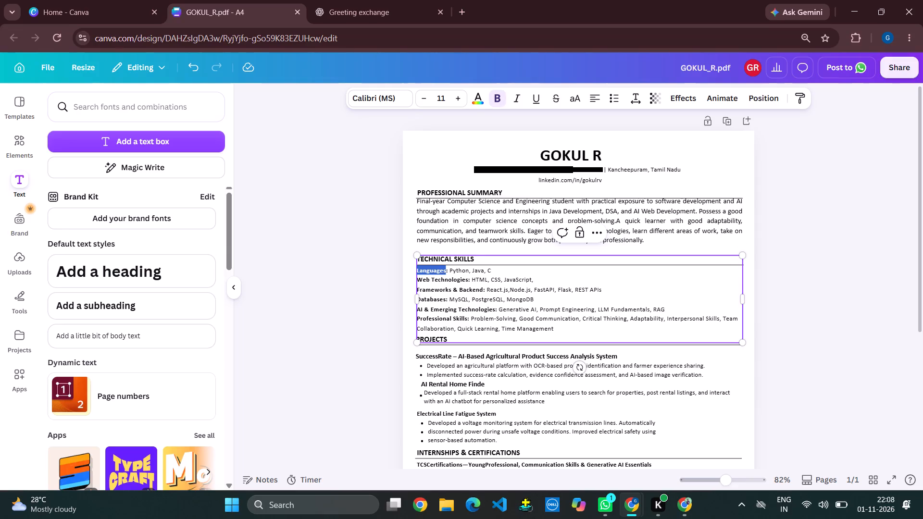
{"action": "left_click_drag", "start_coordinate": [429, 272], "coordinate": [540, 327]}
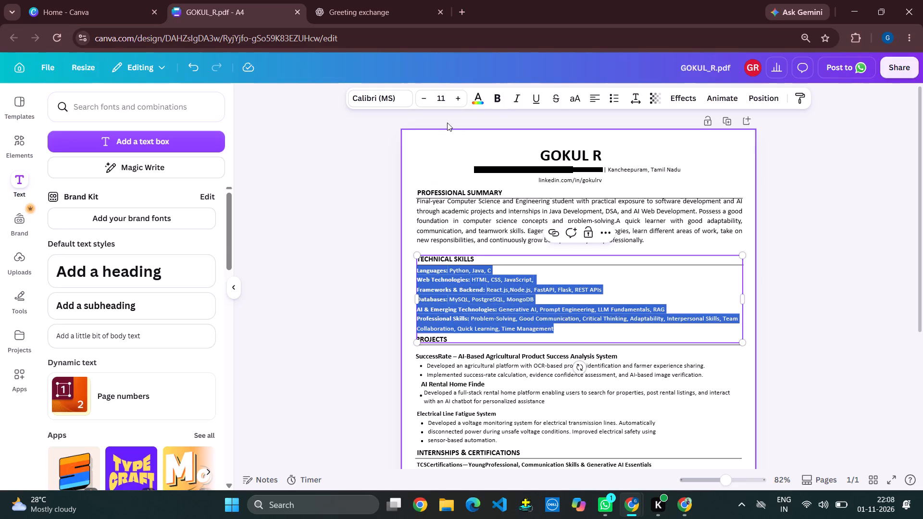
{"action": "left_click", "coordinate": [459, 96]}
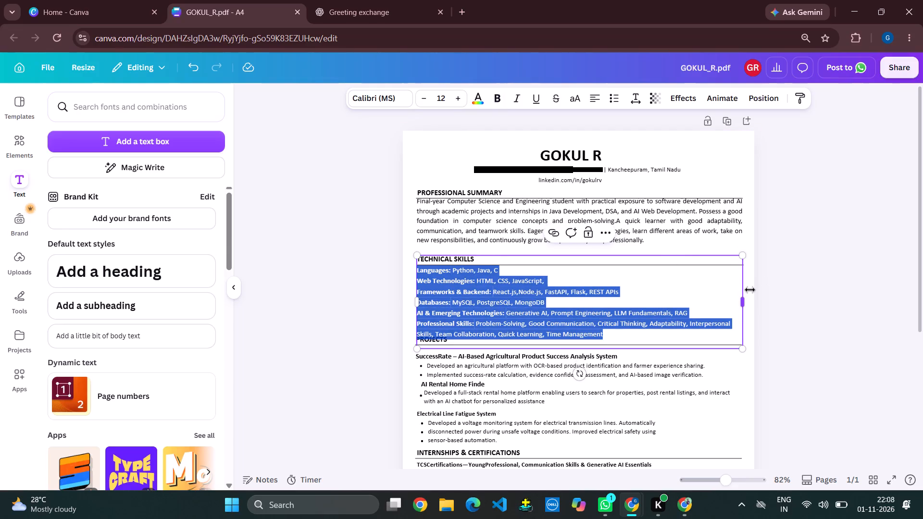
{"action": "left_click", "coordinate": [786, 309]}
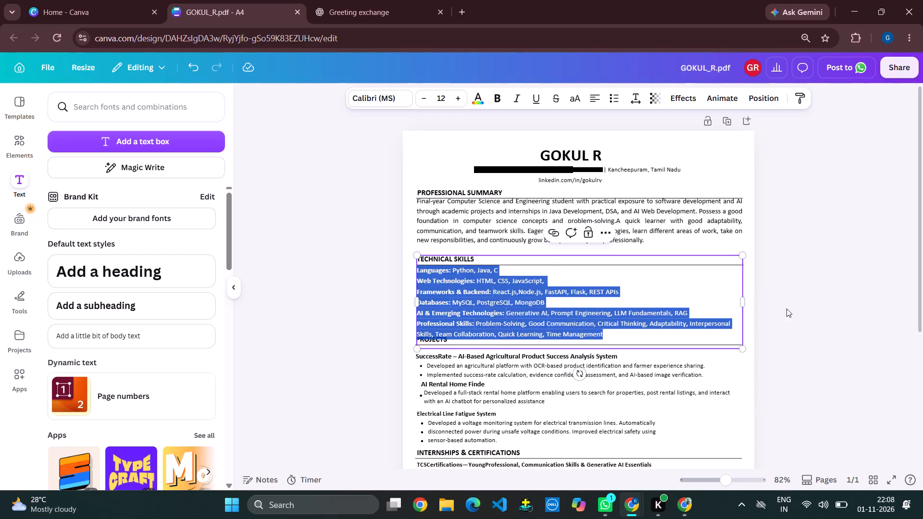
Move the PROFESSIONAL SUMMARY paragraph down slightly so it clears the line under its heading.
{"action": "left_click", "coordinate": [664, 241]}
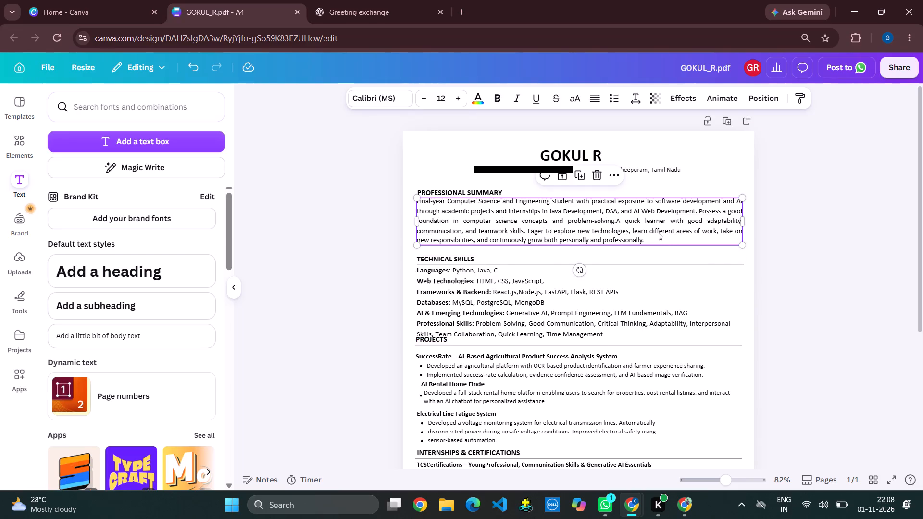
{"action": "left_click_drag", "start_coordinate": [590, 223], "coordinate": [590, 229]}
{"action": "left_click", "coordinate": [778, 205]}
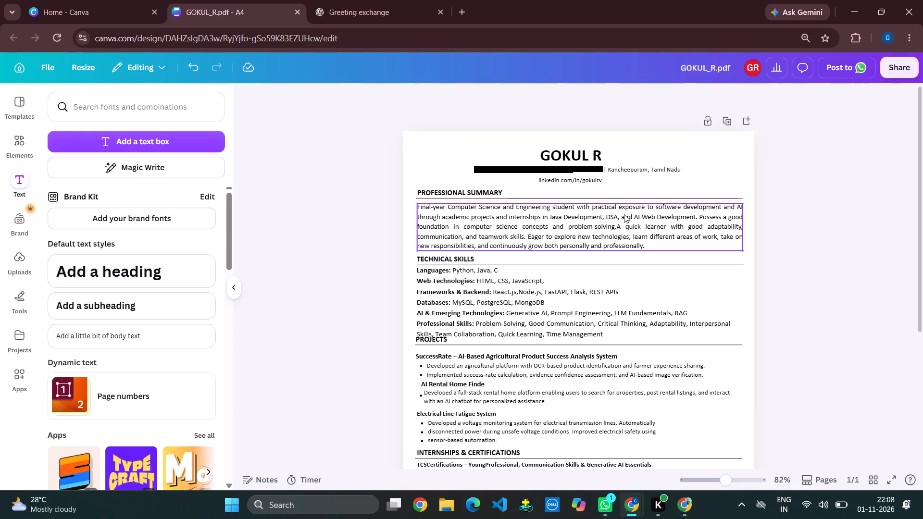
Nudge the horizontal line under the PROFESSIONAL SUMMARY heading down slightly.
{"action": "left_click", "coordinate": [612, 198]}
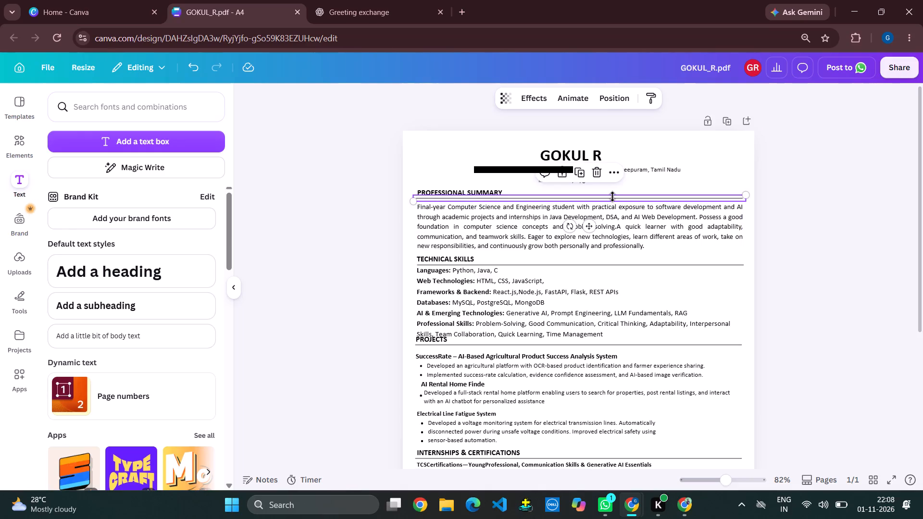
{"action": "key", "text": "Down"}
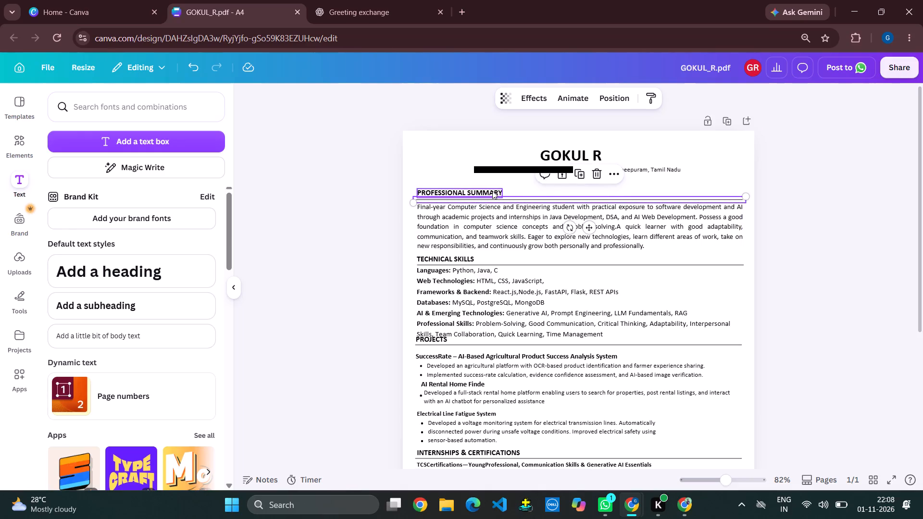
{"action": "left_click", "coordinate": [492, 191]}
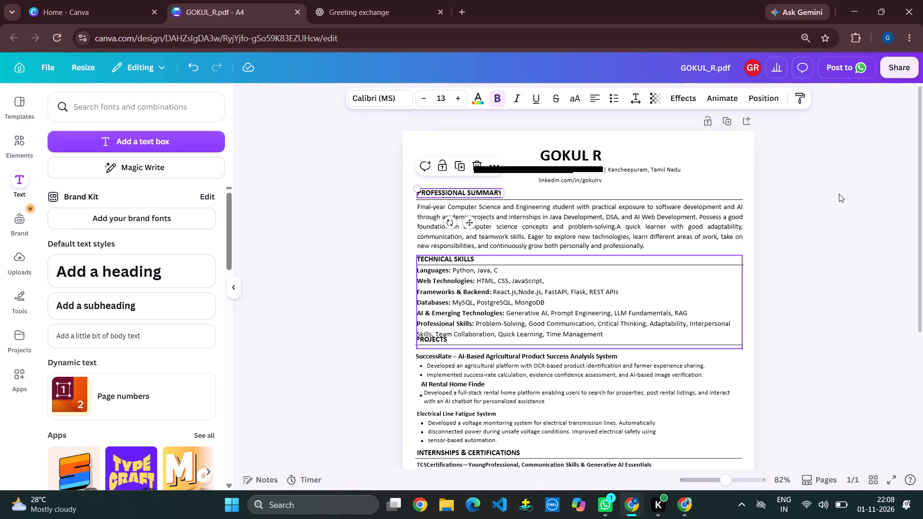
{"action": "left_click", "coordinate": [843, 195]}
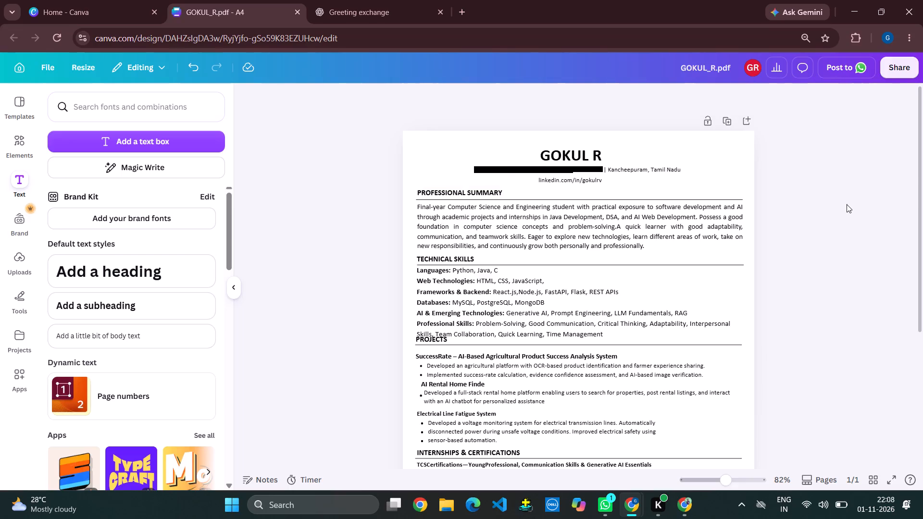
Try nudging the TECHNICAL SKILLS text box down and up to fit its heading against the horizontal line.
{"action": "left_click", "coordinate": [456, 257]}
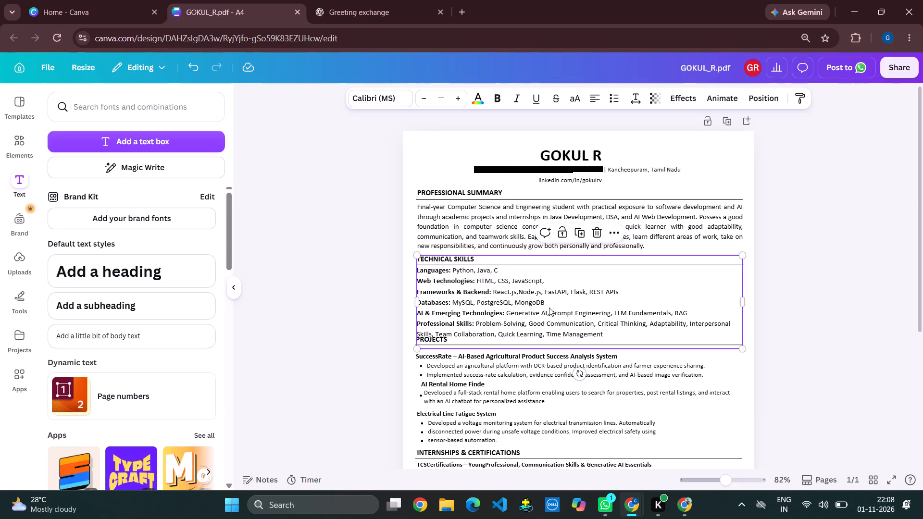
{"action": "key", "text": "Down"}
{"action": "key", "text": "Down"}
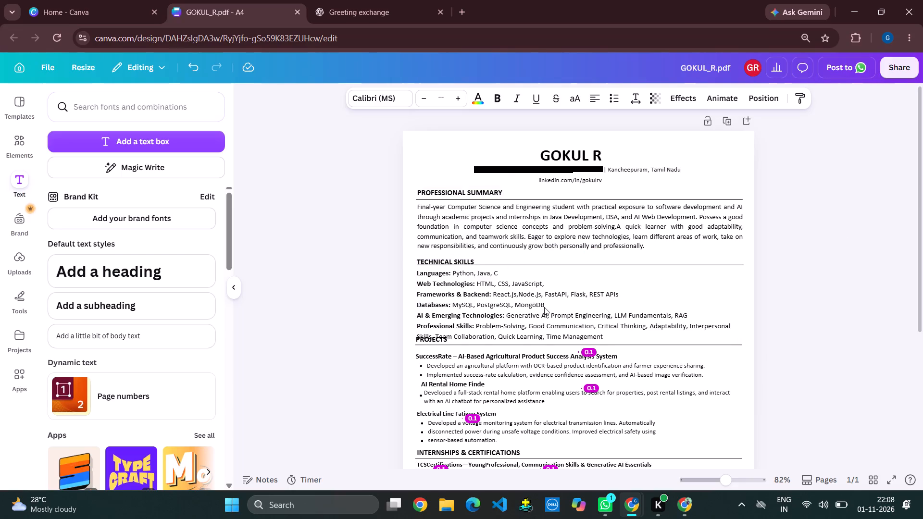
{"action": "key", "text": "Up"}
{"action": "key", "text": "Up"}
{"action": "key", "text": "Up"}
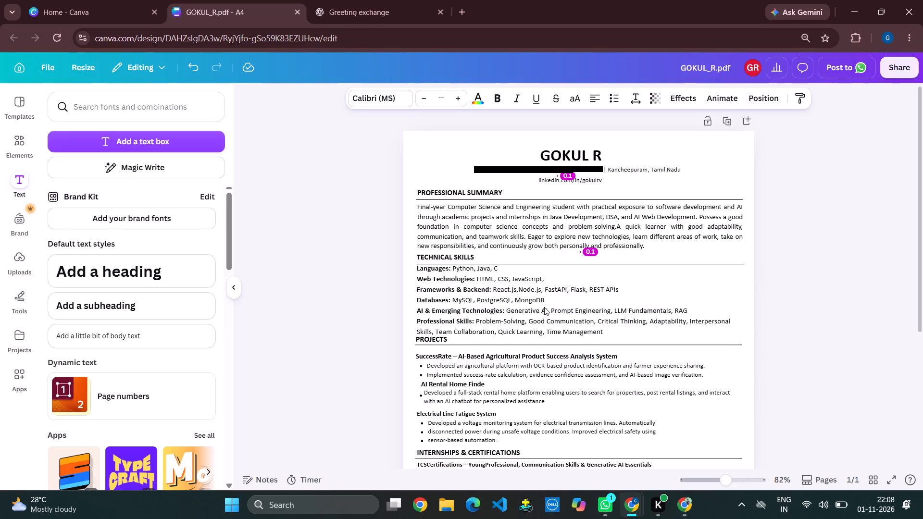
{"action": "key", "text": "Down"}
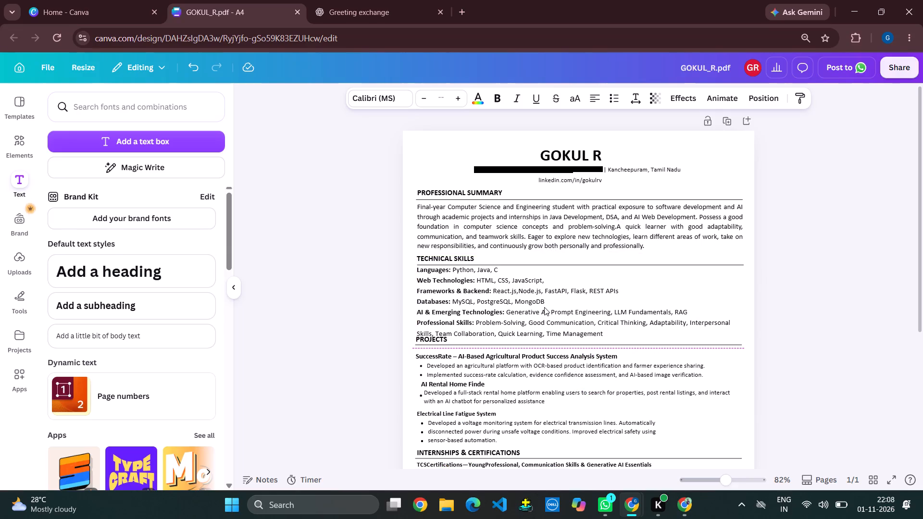
Move the TECHNICAL SKILLS text box down over the PROJECTS section, leaving the horizontal line under its heading free to select.
{"action": "left_click", "coordinate": [550, 264]}
{"action": "left_click", "coordinate": [561, 276]}
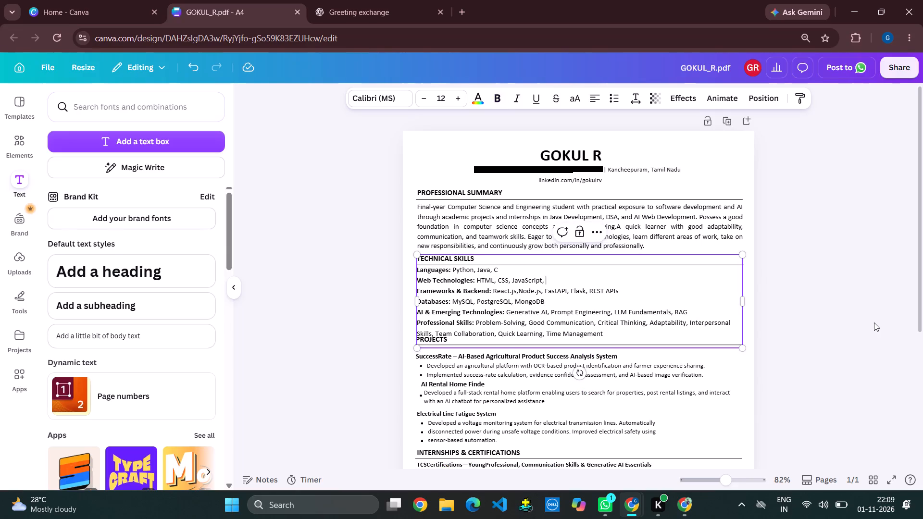
{"action": "left_click", "coordinate": [874, 322]}
{"action": "left_click", "coordinate": [700, 320]}
{"action": "left_click_drag", "start_coordinate": [700, 320], "coordinate": [702, 364]}
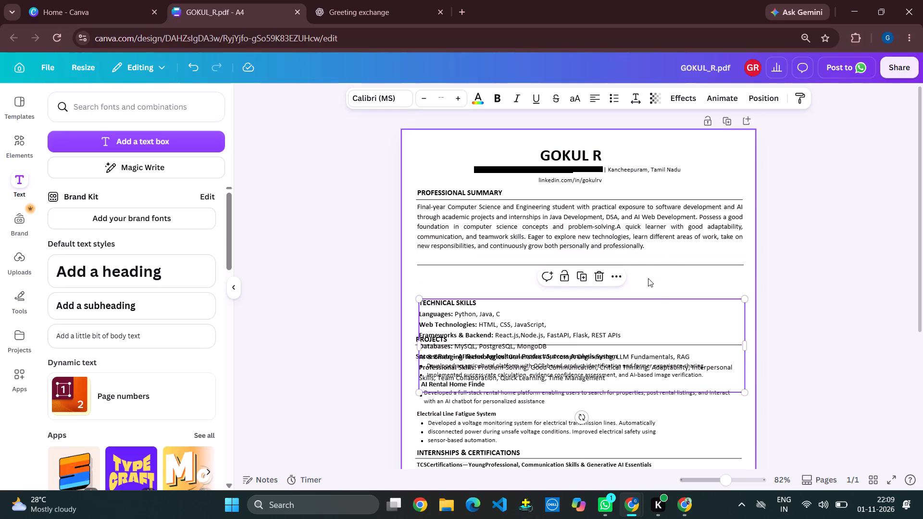
Nudge the horizontal line belonging to the TECHNICAL SKILLS heading up slightly, closer to the summary paragraph.
{"action": "left_click", "coordinate": [646, 264]}
{"action": "key", "text": "Up"}
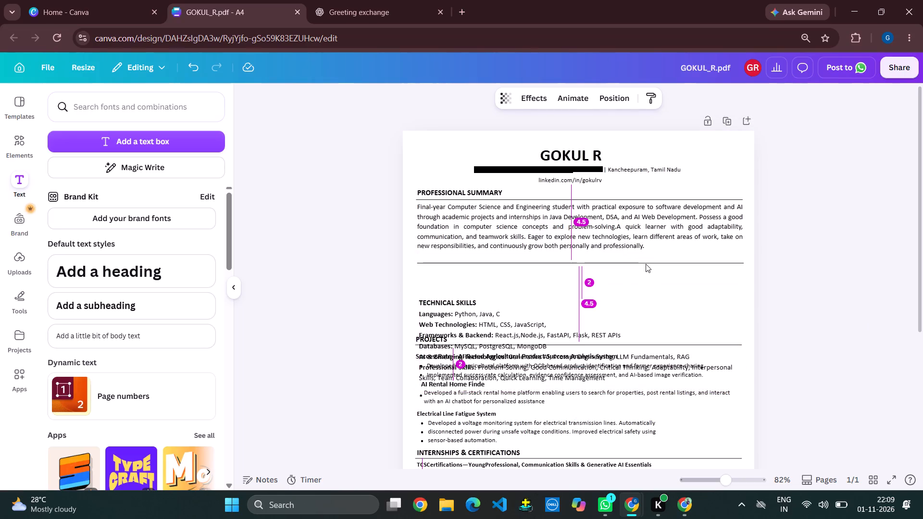
{"action": "key", "text": "Up"}
{"action": "key", "text": "Up"}
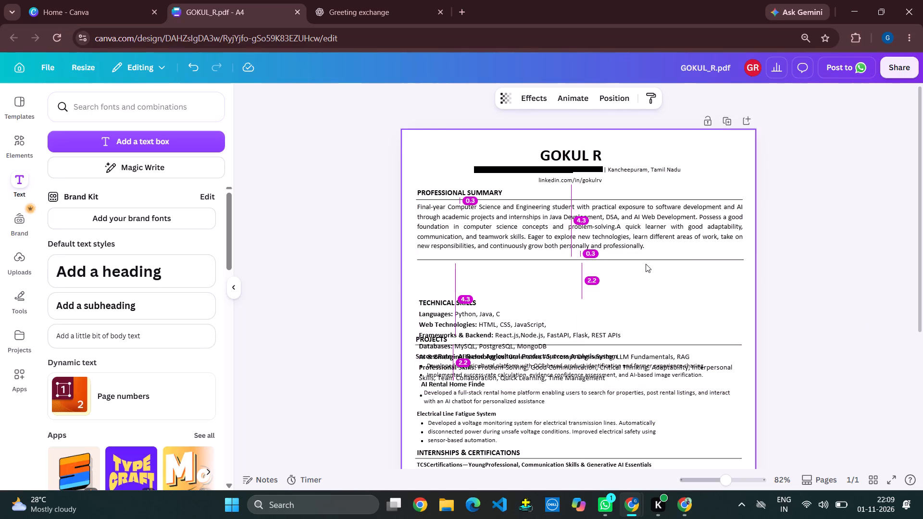
{"action": "key", "text": "Down"}
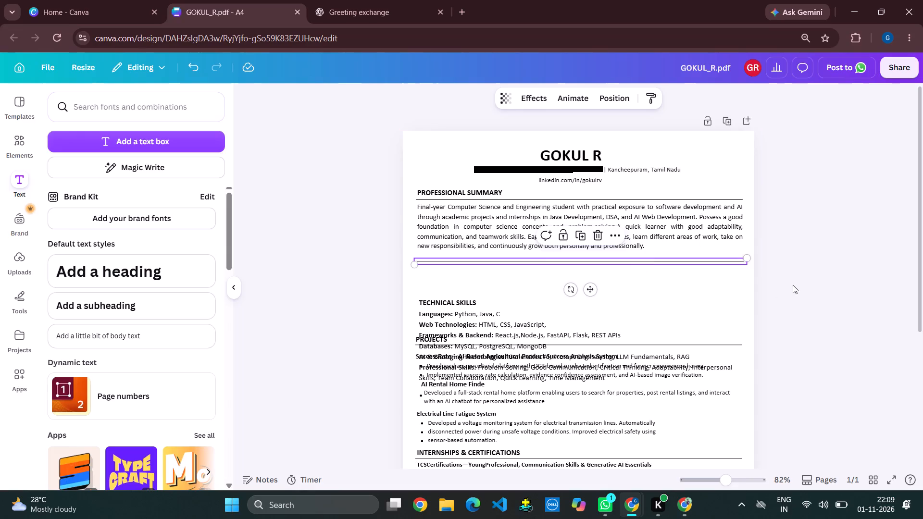
{"action": "key", "text": "Down"}
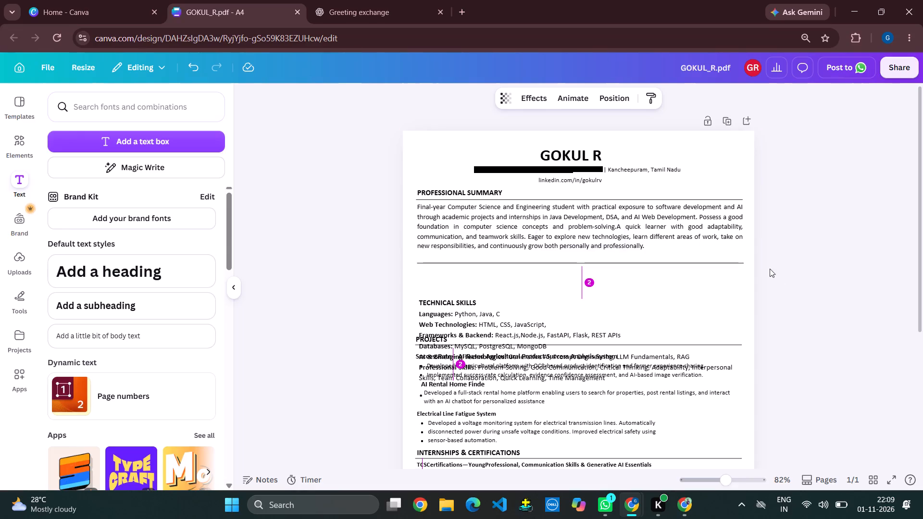
Move the TECHNICAL SKILLS text box back up below the summary paragraph, with its heading resting on its horizontal line.
{"action": "left_click_drag", "start_coordinate": [556, 346], "coordinate": [553, 298]}
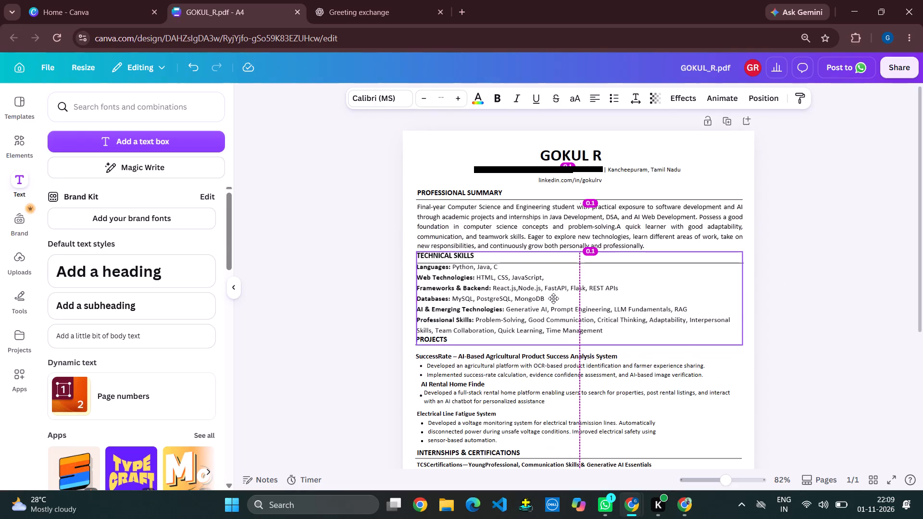
{"action": "left_click_drag", "start_coordinate": [553, 298], "coordinate": [554, 301]}
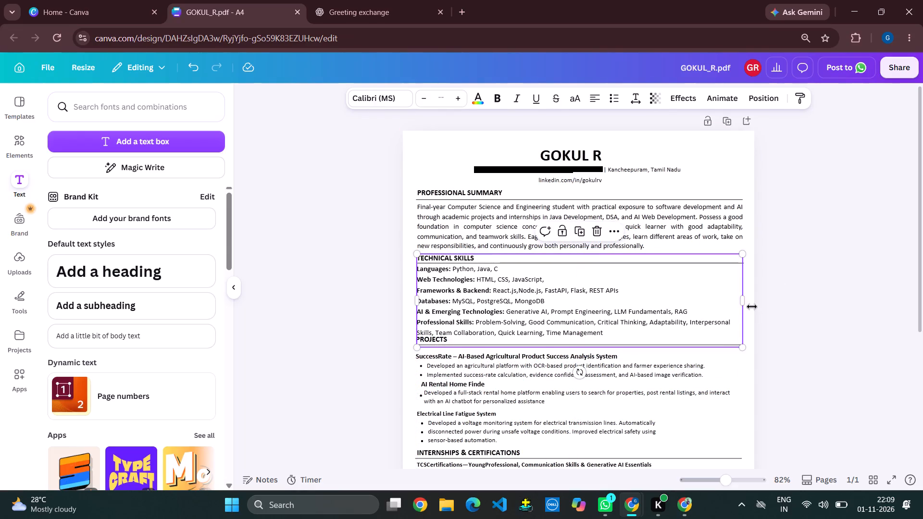
{"action": "left_click", "coordinate": [781, 305]}
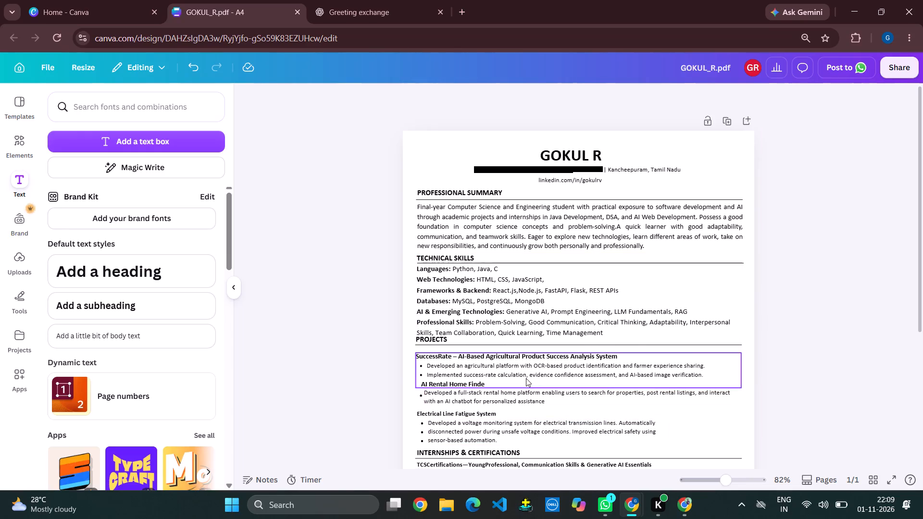
Remove the empty last line from the TECHNICAL SKILLS text box so it stops overlapping the PROJECTS heading.
{"action": "left_click", "coordinate": [431, 338]}
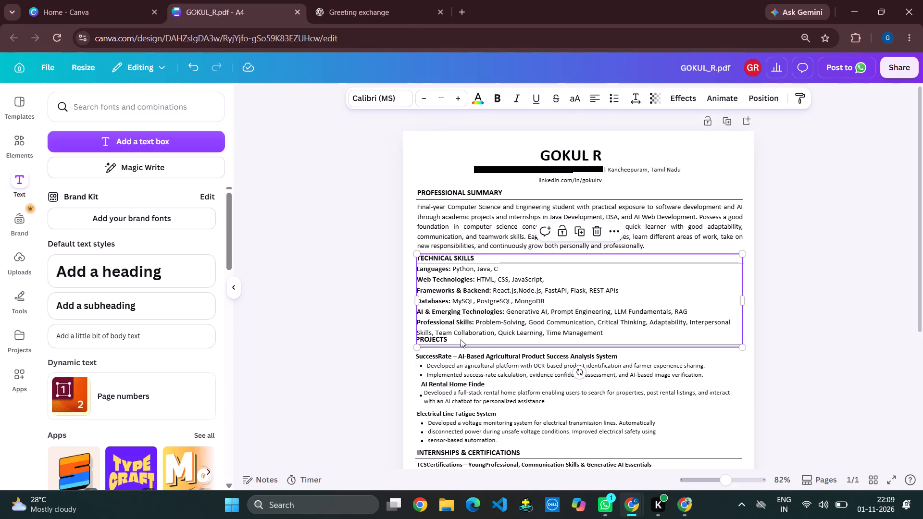
{"action": "left_click", "coordinate": [479, 342]}
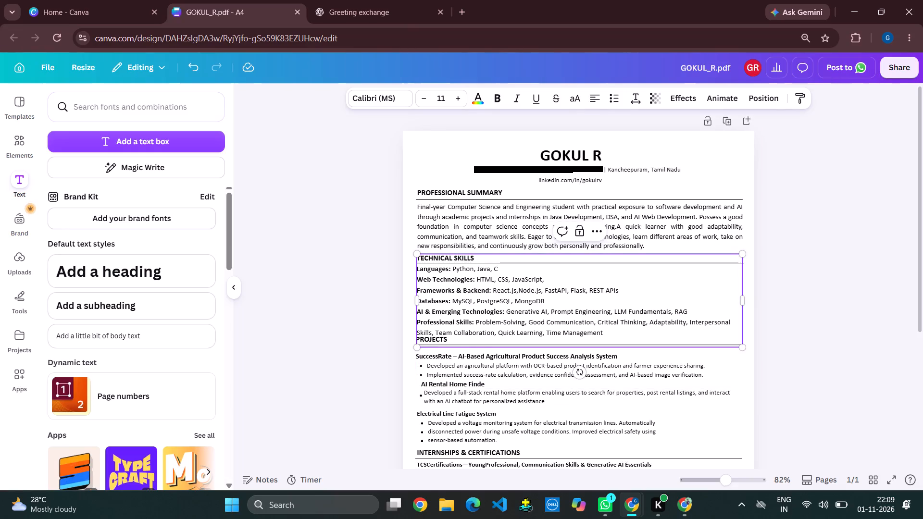
{"action": "key", "text": "BackSpace"}
Nudge the PROJECTS heading and the horizontal line under it down slightly, away from the TECHNICAL SKILLS text.
{"action": "left_click", "coordinate": [476, 343]}
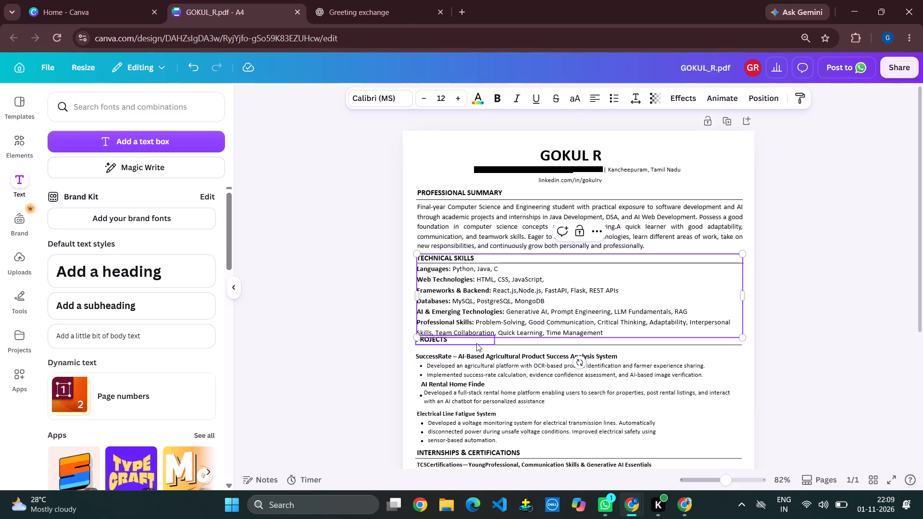
{"action": "key", "text": "Down"}
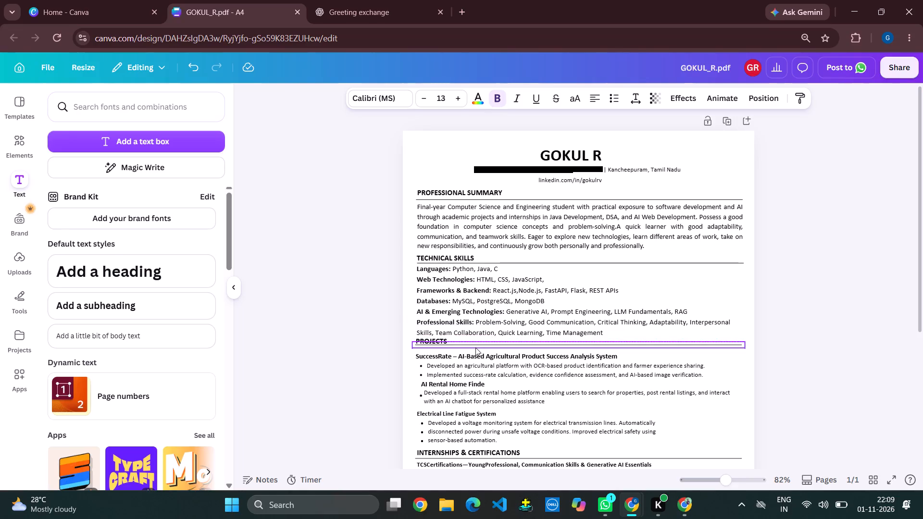
{"action": "left_click", "coordinate": [515, 343]}
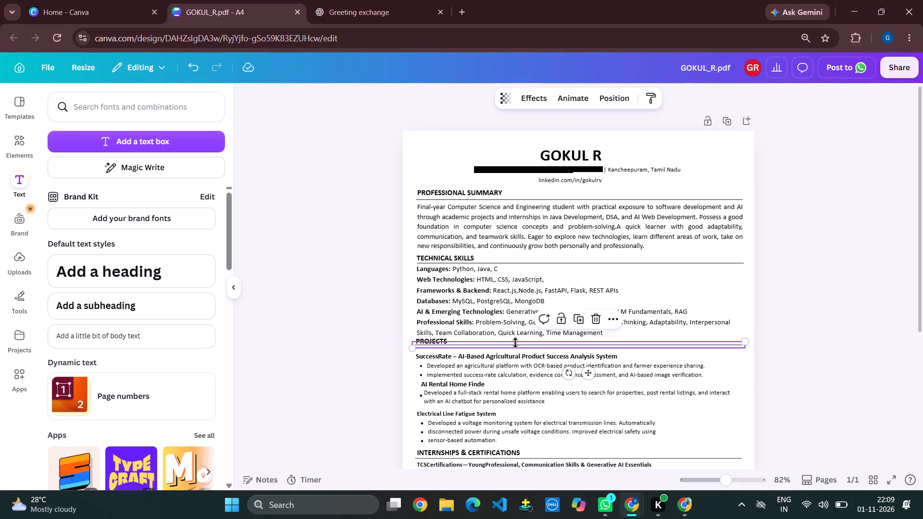
{"action": "key", "text": "Down"}
{"action": "key", "text": "Down"}
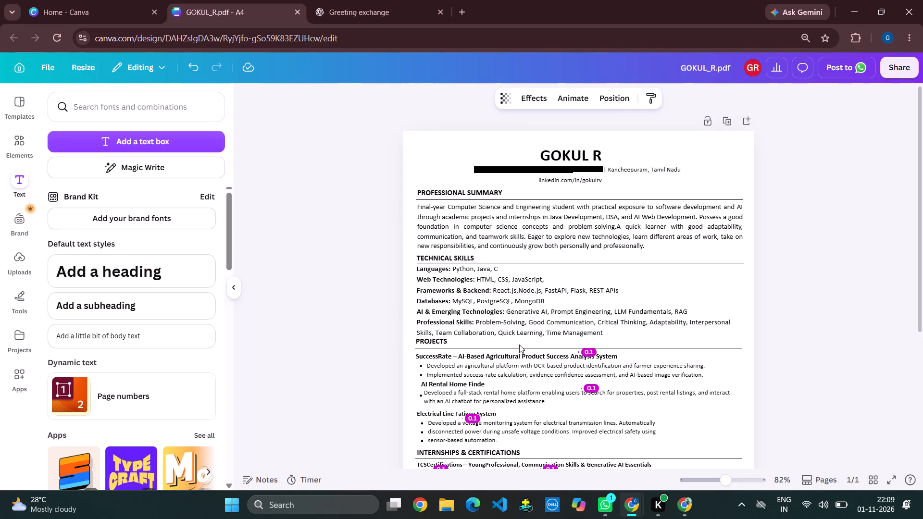
{"action": "left_click", "coordinate": [439, 339]}
{"action": "key", "text": "Down"}
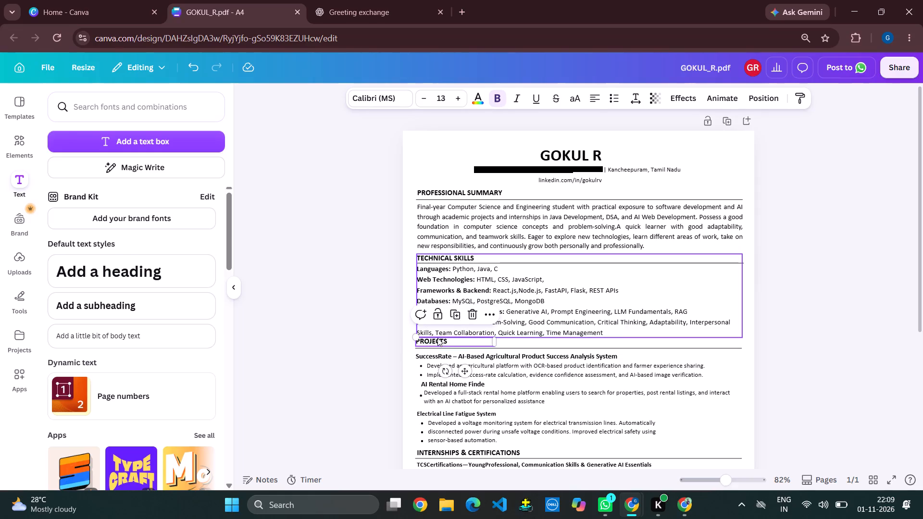
{"action": "left_click", "coordinate": [802, 350]}
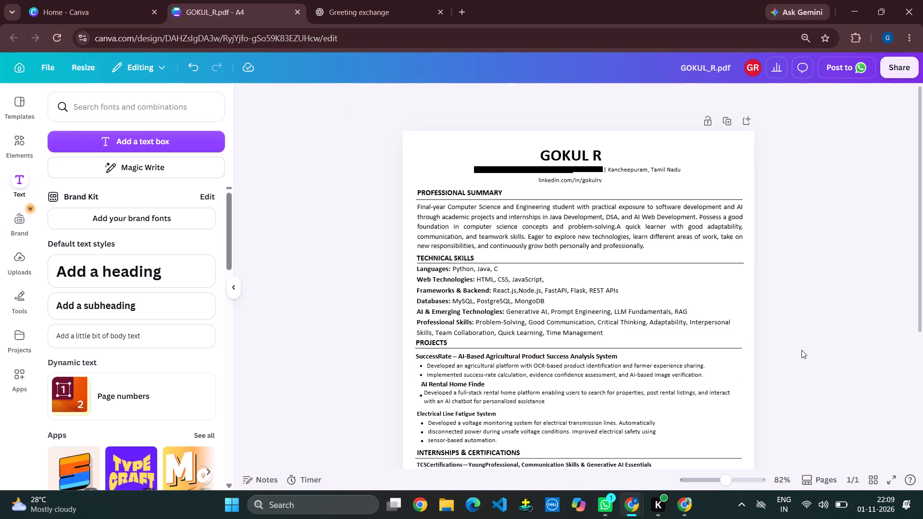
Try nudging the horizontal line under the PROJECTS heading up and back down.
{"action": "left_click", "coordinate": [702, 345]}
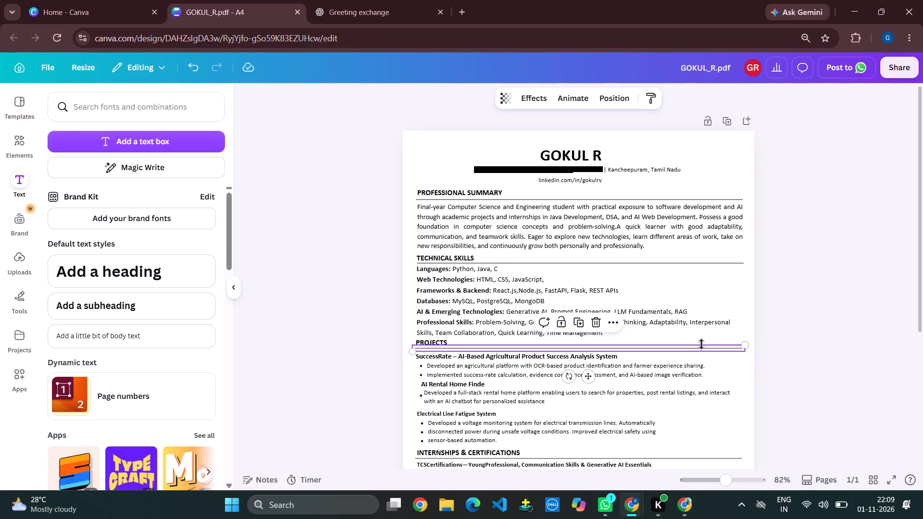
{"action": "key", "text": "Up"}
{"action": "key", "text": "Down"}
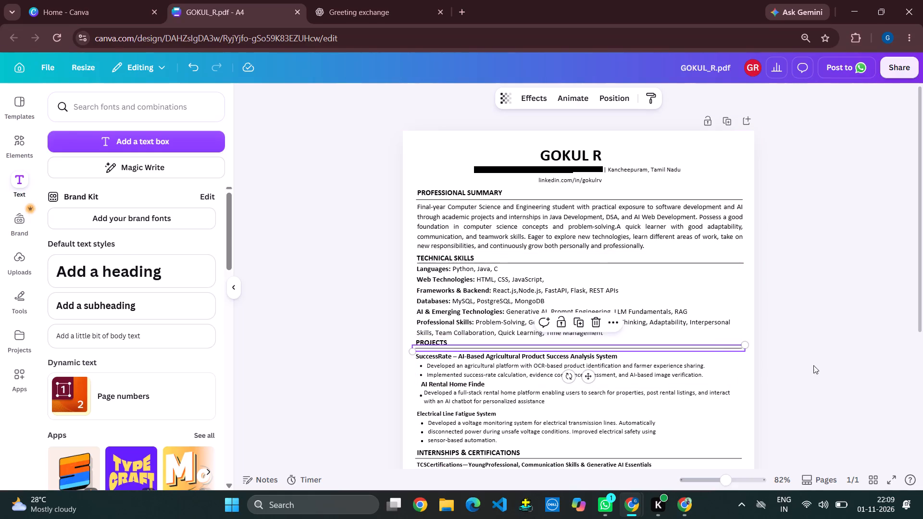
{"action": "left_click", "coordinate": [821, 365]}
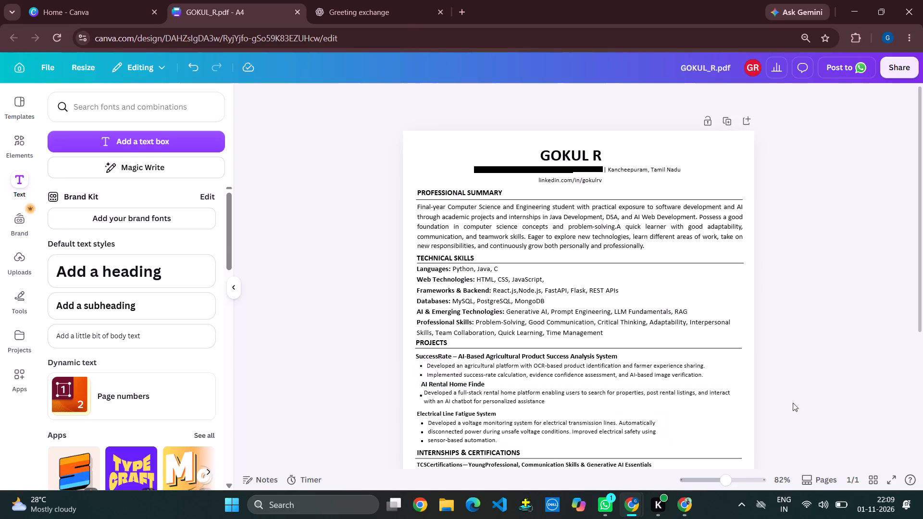
Shift the AI Rental Home Finde description text box slightly to the right, away from its separate bullet.
{"action": "left_click", "coordinate": [476, 404]}
{"action": "left_click_drag", "start_coordinate": [476, 404], "coordinate": [480, 407]}
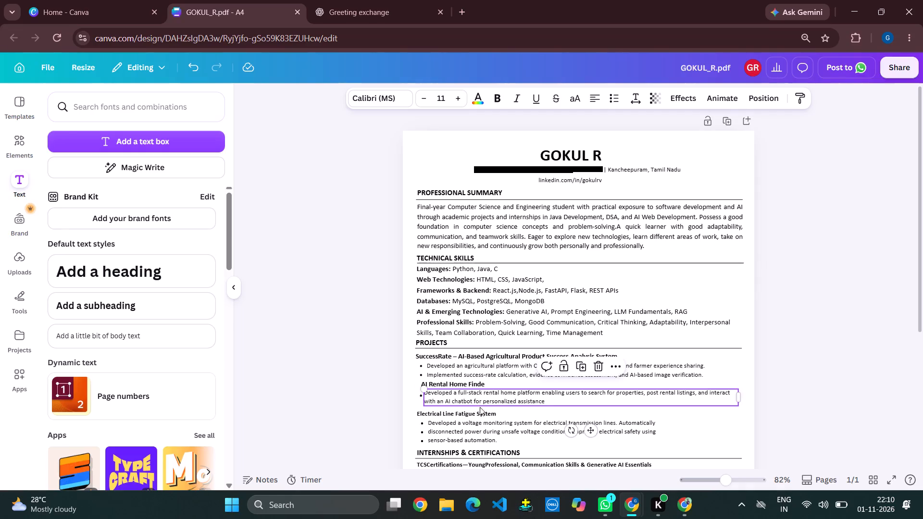
{"action": "left_click_drag", "start_coordinate": [480, 407], "coordinate": [481, 404]}
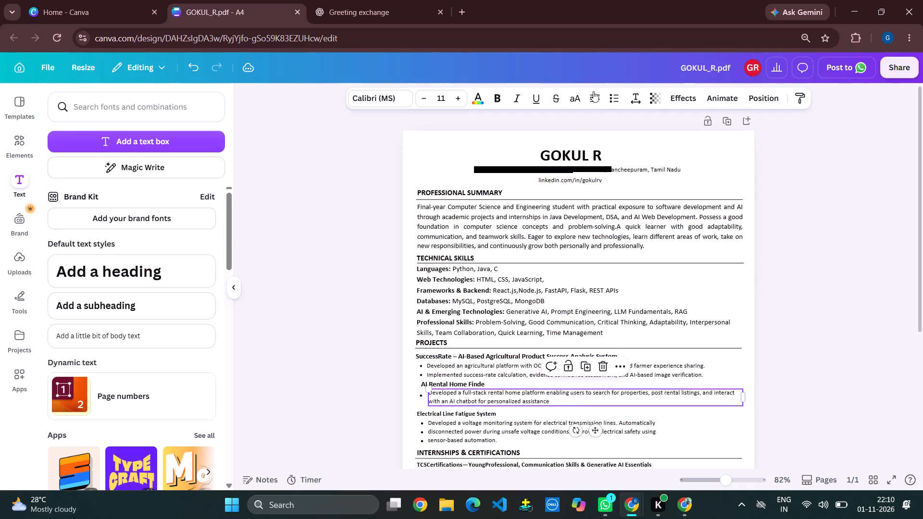
Format the AI Rental Home Finde description as a bulleted list and delete the separate stray bullet beside it.
{"action": "left_click", "coordinate": [612, 96]}
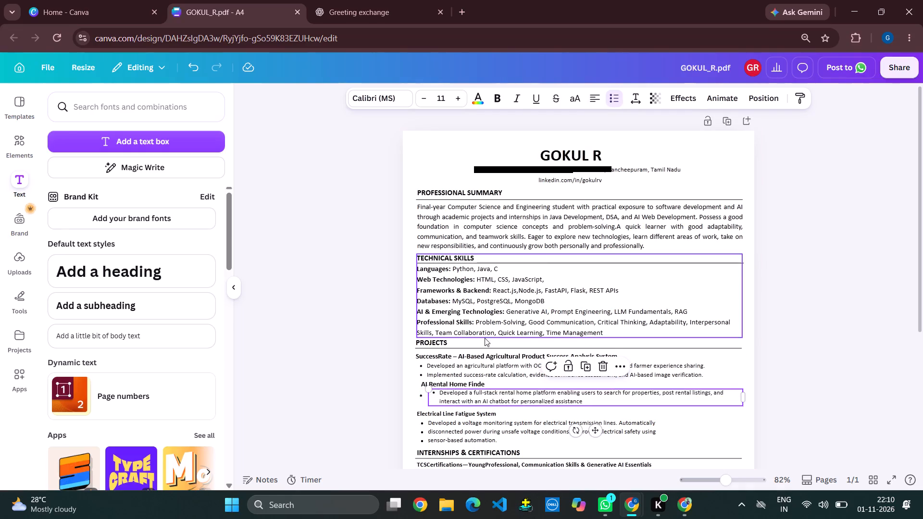
{"action": "left_click", "coordinate": [420, 396]}
{"action": "left_click", "coordinate": [437, 377]}
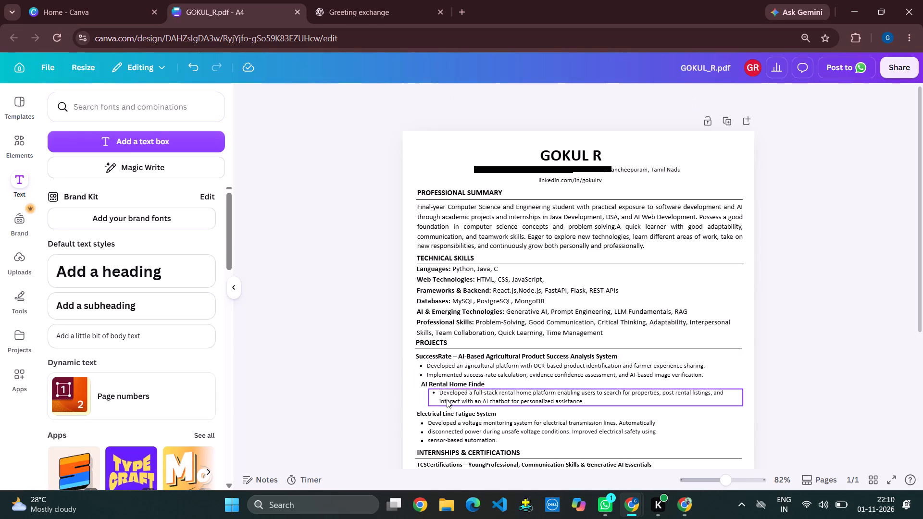
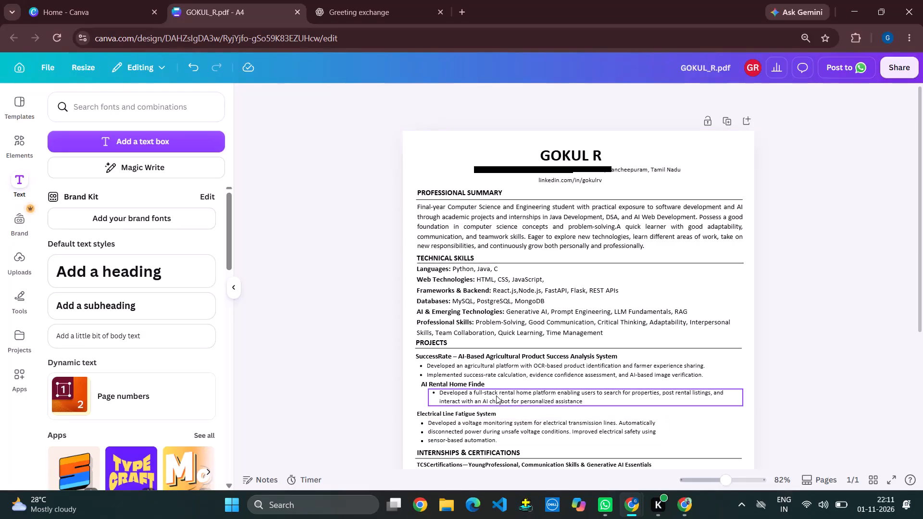
Shift the AI Rental Home Finde heading and bulleted description left to line up with the SuccessRate project, lowering the description slightly.
{"action": "left_click", "coordinate": [496, 395]}
{"action": "left_click_drag", "start_coordinate": [496, 395], "coordinate": [490, 395]}
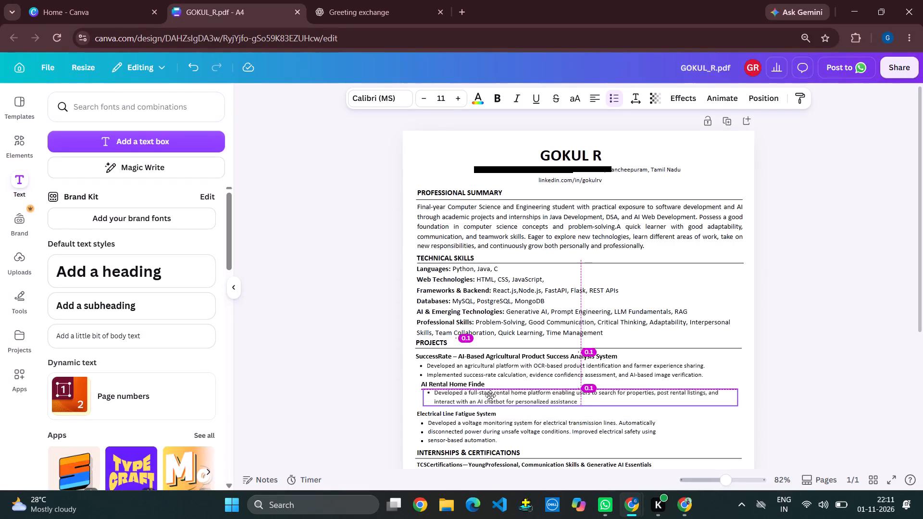
{"action": "left_click_drag", "start_coordinate": [490, 395], "coordinate": [485, 397]}
{"action": "left_click", "coordinate": [479, 384]}
{"action": "left_click_drag", "start_coordinate": [478, 384], "coordinate": [475, 385]}
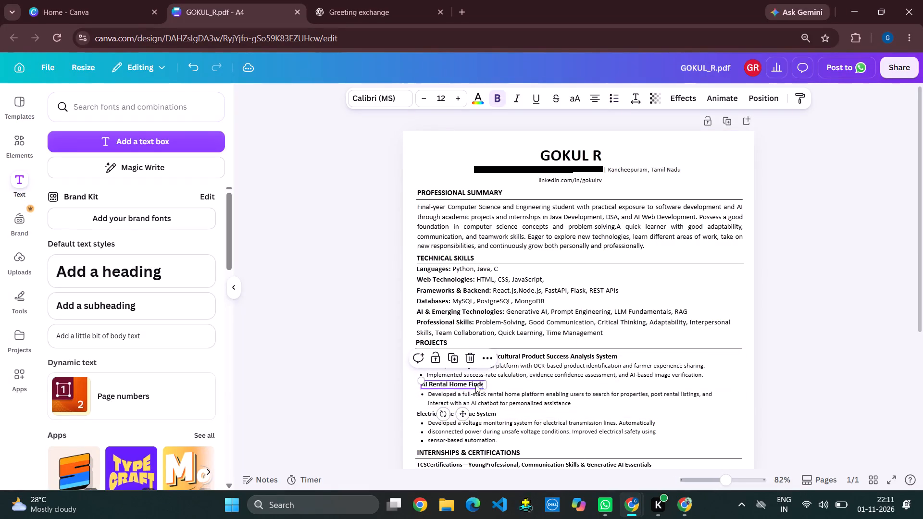
{"action": "left_click_drag", "start_coordinate": [475, 385], "coordinate": [472, 386]}
{"action": "left_click", "coordinate": [785, 358]}
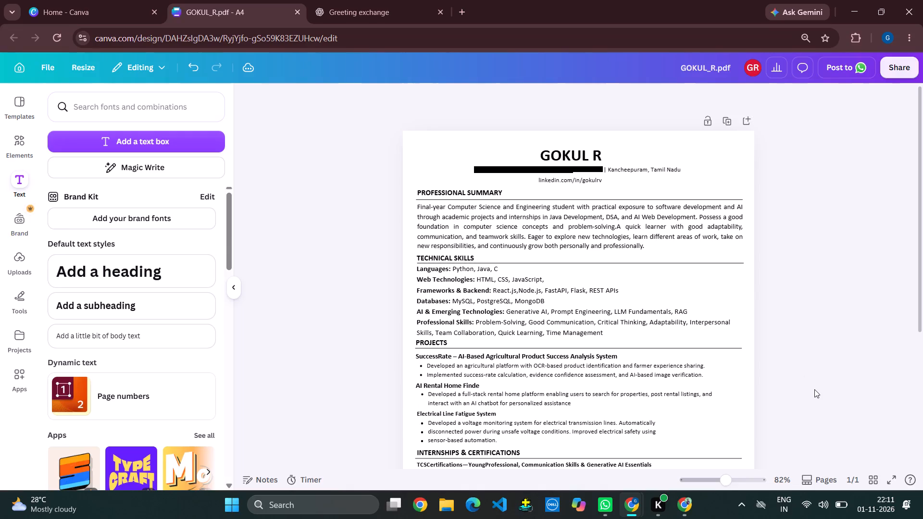
{"action": "left_click", "coordinate": [682, 397]}
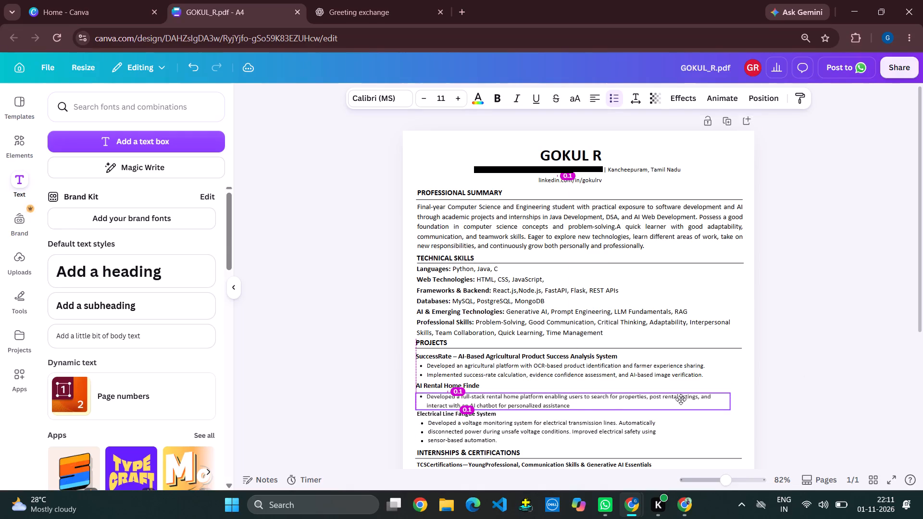
{"action": "left_click", "coordinate": [833, 389]}
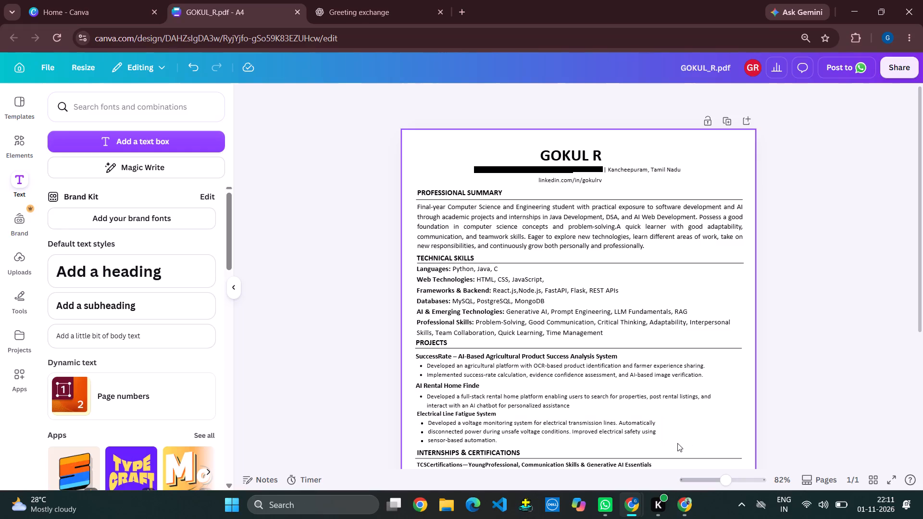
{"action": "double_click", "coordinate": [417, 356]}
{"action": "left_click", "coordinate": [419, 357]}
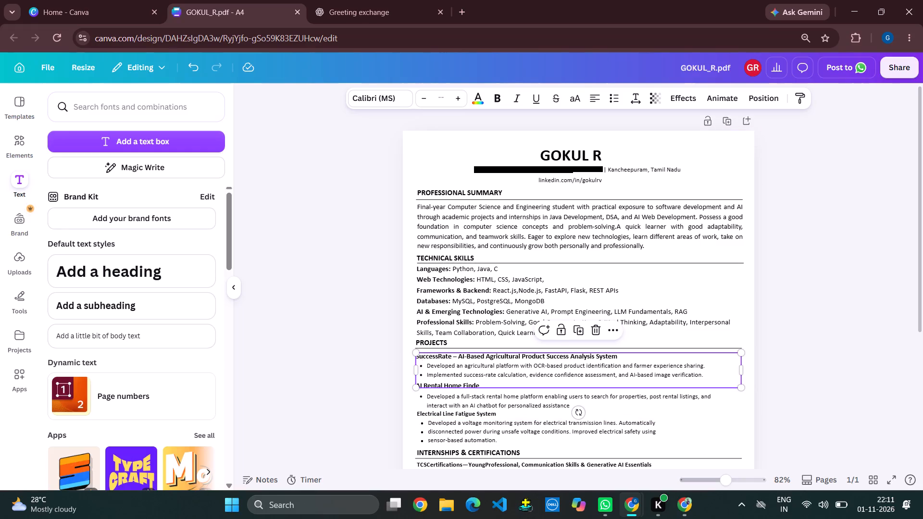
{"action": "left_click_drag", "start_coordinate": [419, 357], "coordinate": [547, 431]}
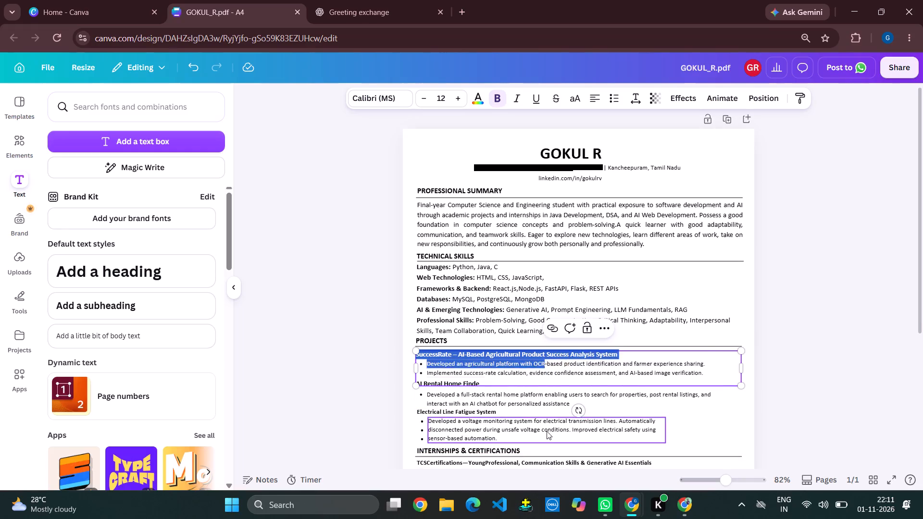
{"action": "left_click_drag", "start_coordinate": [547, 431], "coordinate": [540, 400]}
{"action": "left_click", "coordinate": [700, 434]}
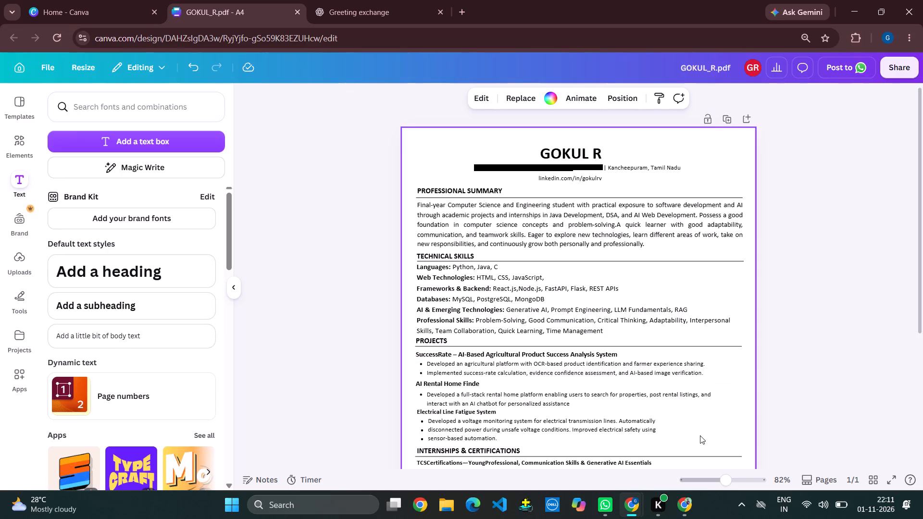
Delete the stray empty bullet below the TCSCertifications description under INTERNSHIPS & CERTIFICATIONS.
{"action": "scroll", "coordinate": [596, 409], "scroll_direction": "down", "scroll_amount": 3}
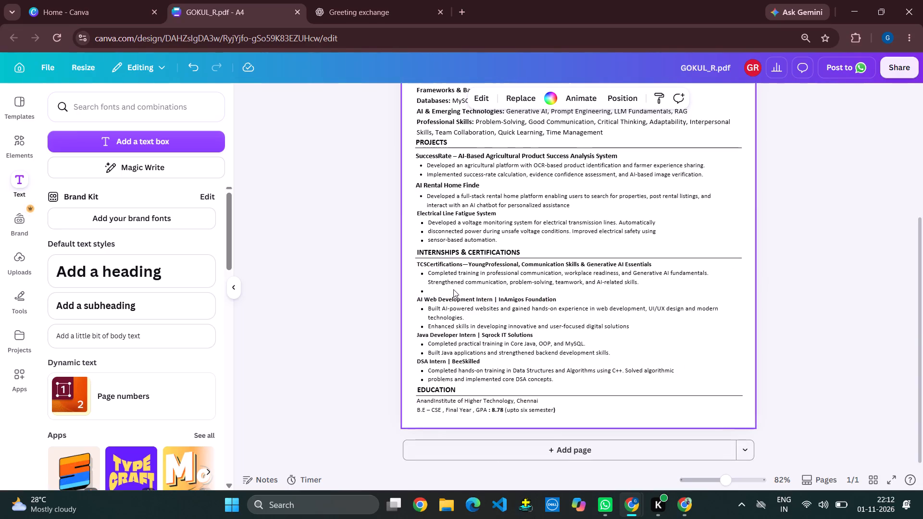
{"action": "left_click", "coordinate": [448, 277]}
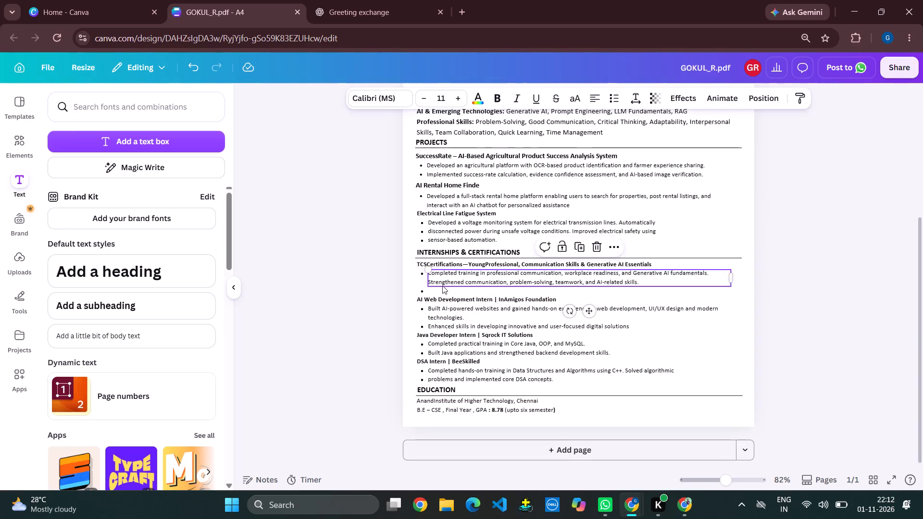
{"action": "left_click", "coordinate": [439, 287]}
{"action": "left_click", "coordinate": [422, 291]}
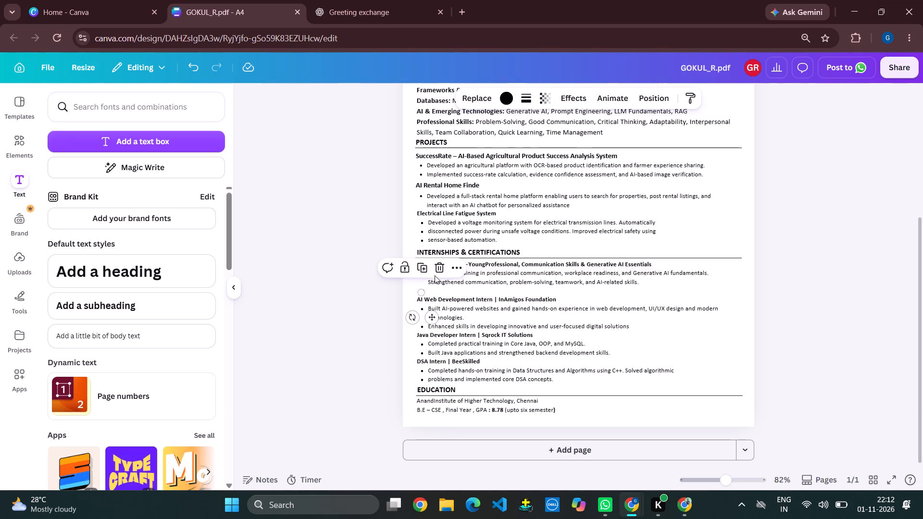
{"action": "left_click", "coordinate": [442, 270]}
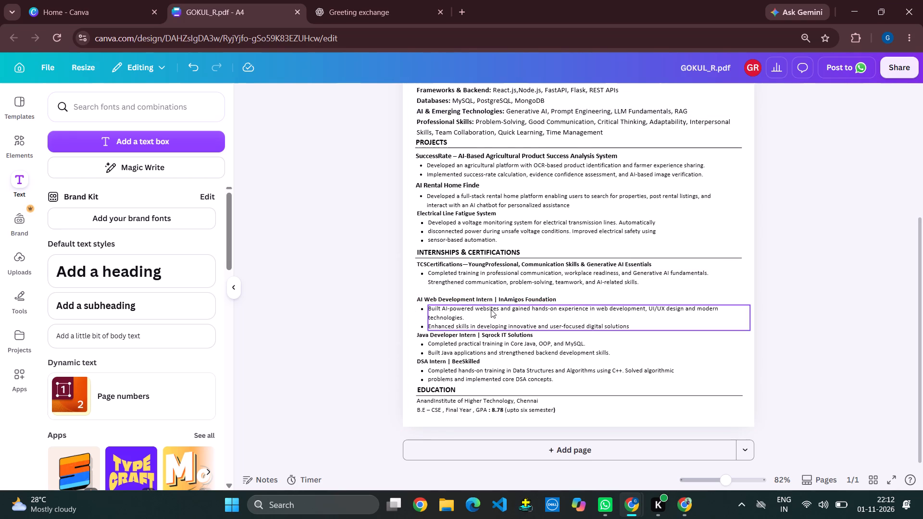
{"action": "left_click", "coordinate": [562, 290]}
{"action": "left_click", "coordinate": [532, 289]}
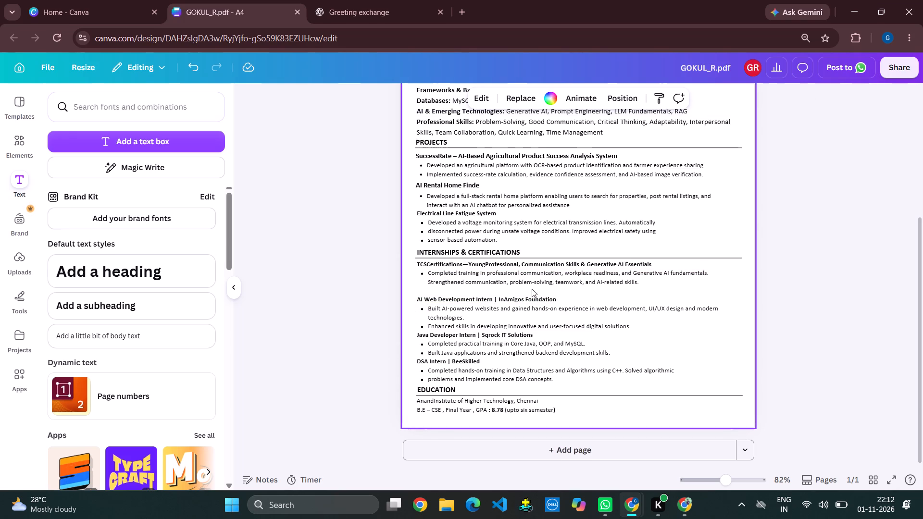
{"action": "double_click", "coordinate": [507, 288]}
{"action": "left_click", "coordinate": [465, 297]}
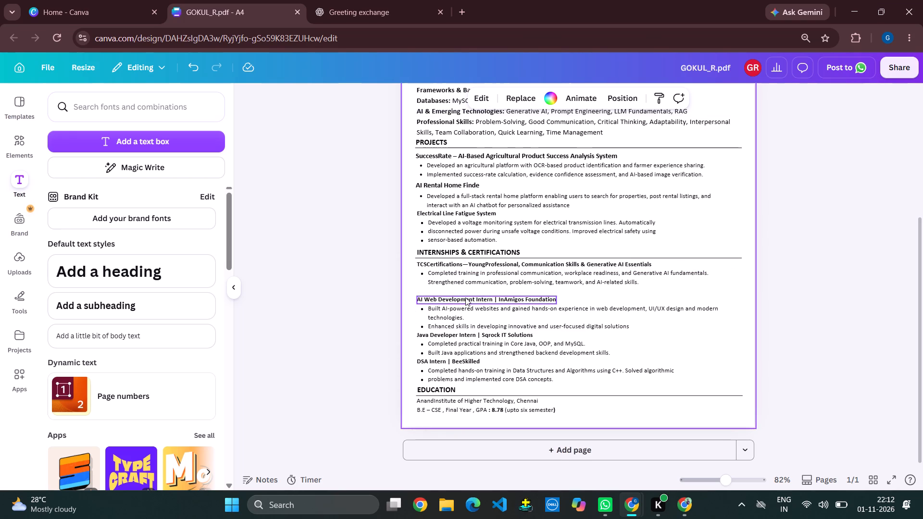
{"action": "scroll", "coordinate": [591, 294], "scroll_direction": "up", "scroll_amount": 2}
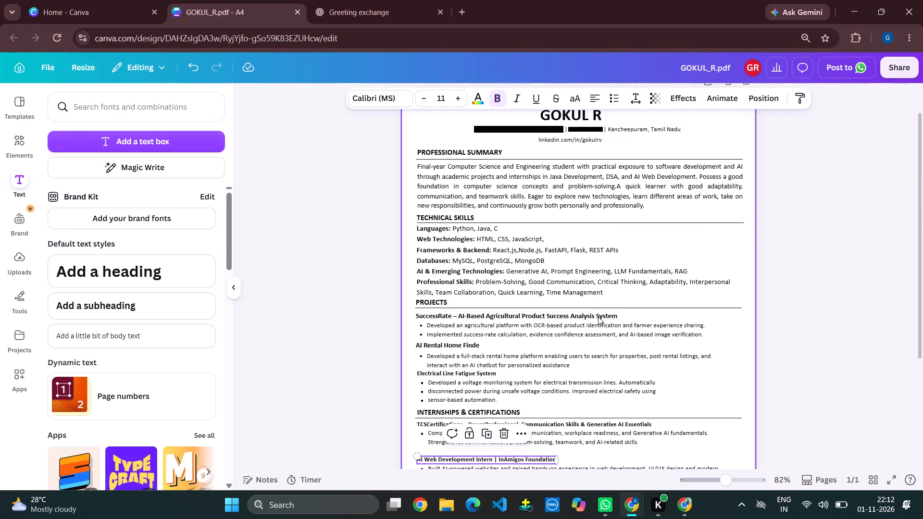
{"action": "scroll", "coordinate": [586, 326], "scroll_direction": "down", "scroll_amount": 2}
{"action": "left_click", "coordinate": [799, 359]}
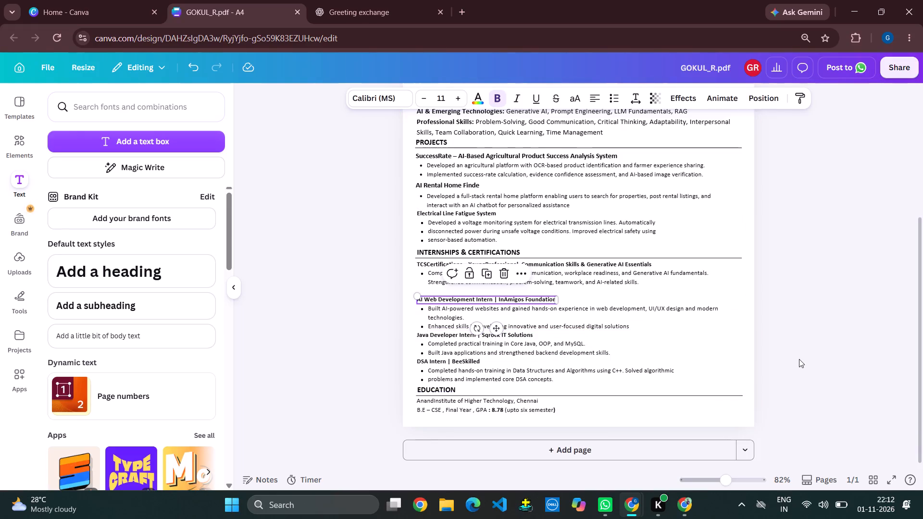
Review the resume at a larger zoom from PROFESSIONAL SUMMARY down to EDUCATION, checking spacing and text consistency.
{"action": "scroll", "coordinate": [641, 333], "scroll_direction": "up", "scroll_amount": 2}
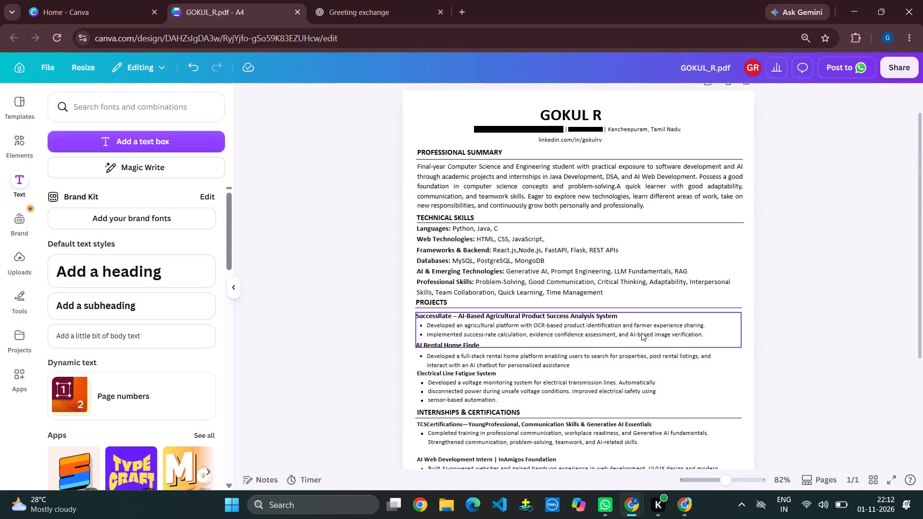
{"action": "scroll", "coordinate": [641, 333], "scroll_direction": "up", "scroll_amount": 3, "text": "ctrl"}
{"action": "scroll", "coordinate": [644, 302], "scroll_direction": "up", "scroll_amount": 4}
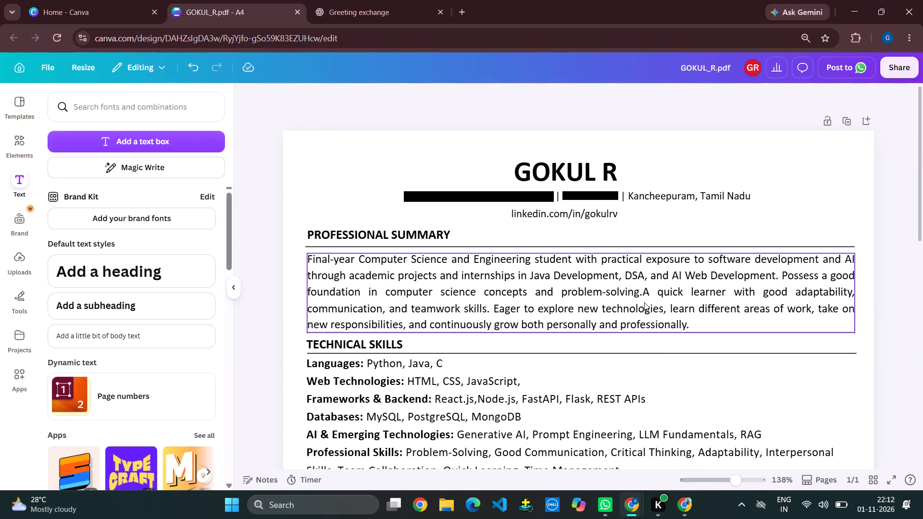
{"action": "scroll", "coordinate": [667, 341], "scroll_direction": "down", "scroll_amount": 1}
{"action": "scroll", "coordinate": [665, 340], "scroll_direction": "up", "scroll_amount": 1}
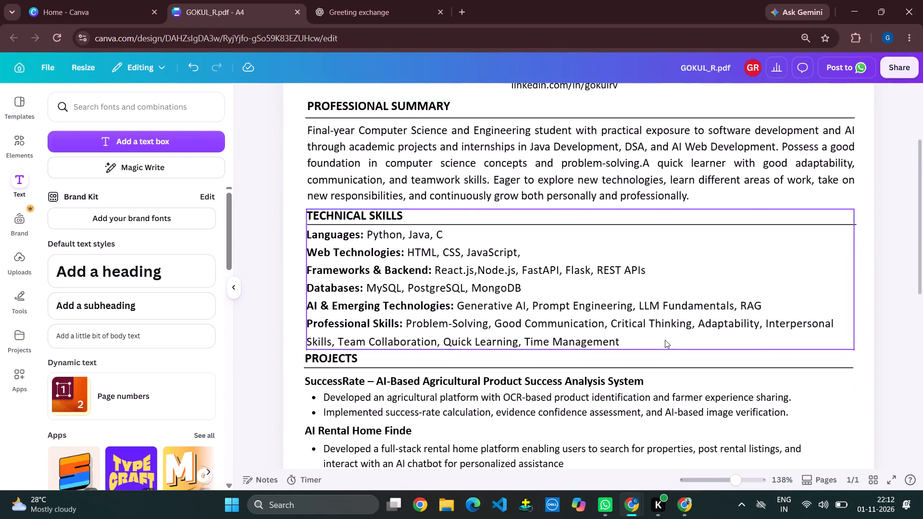
{"action": "scroll", "coordinate": [665, 340], "scroll_direction": "down", "scroll_amount": 1}
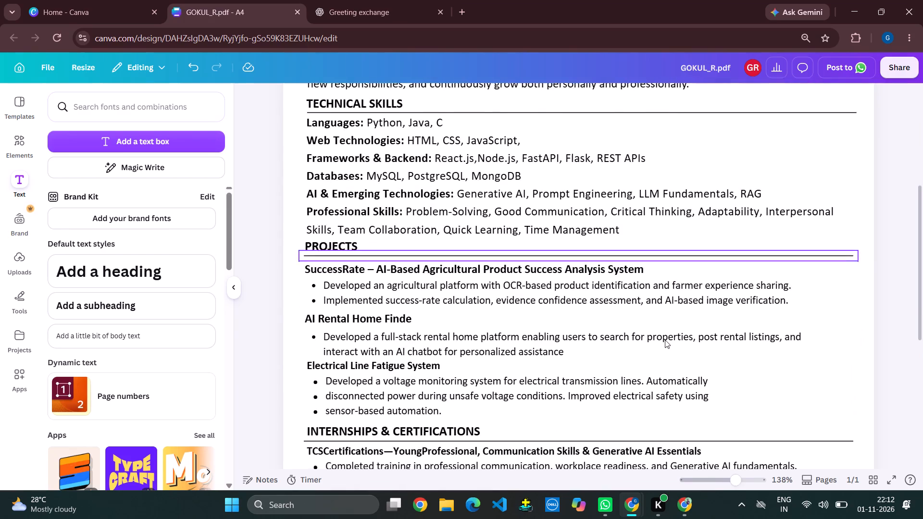
{"action": "scroll", "coordinate": [665, 340], "scroll_direction": "down", "scroll_amount": 2}
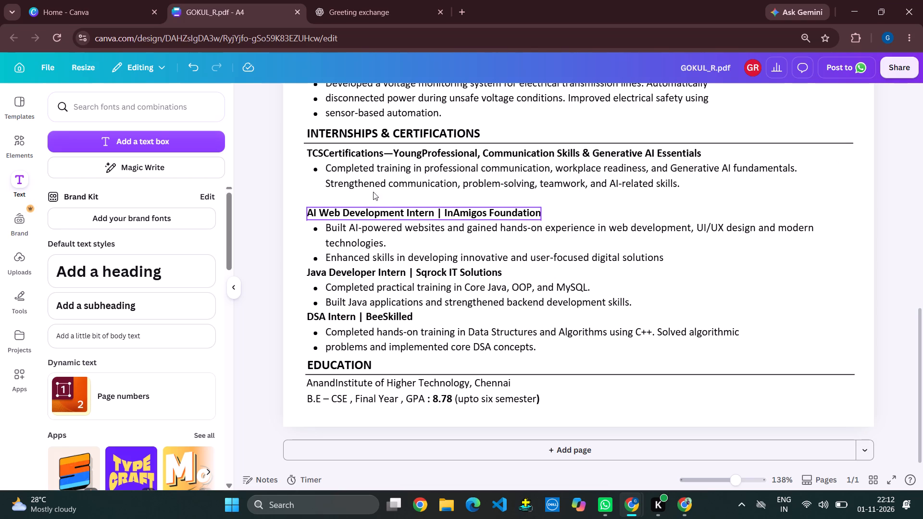
Insert the missing space in the TCSCertifications heading so that it begins "TCS Certifications".
{"action": "left_click", "coordinate": [324, 153]}
{"action": "left_click", "coordinate": [324, 153]}
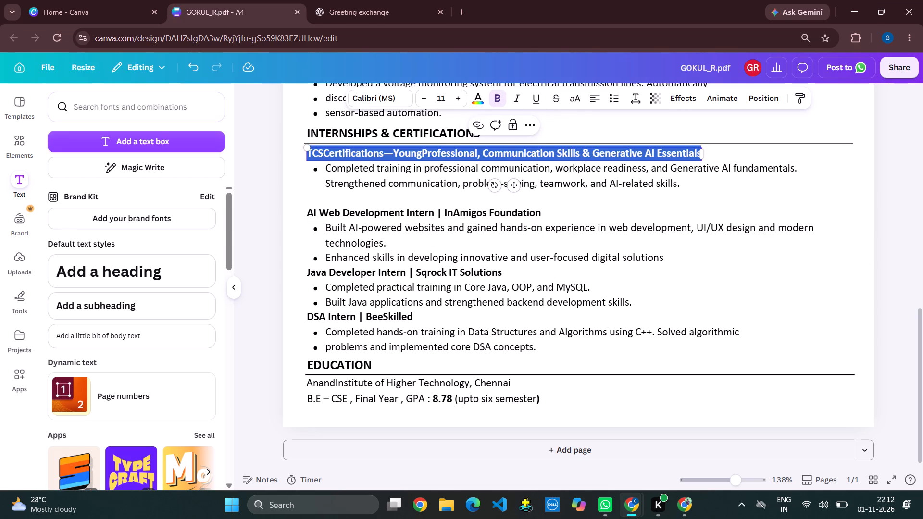
{"action": "left_click", "coordinate": [324, 153]}
{"action": "key", "text": "space"}
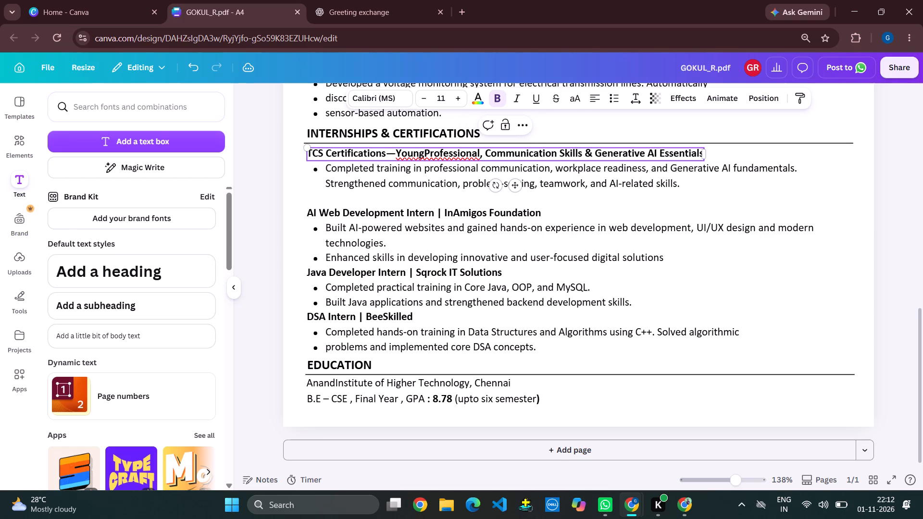
{"action": "left_click", "coordinate": [478, 214]}
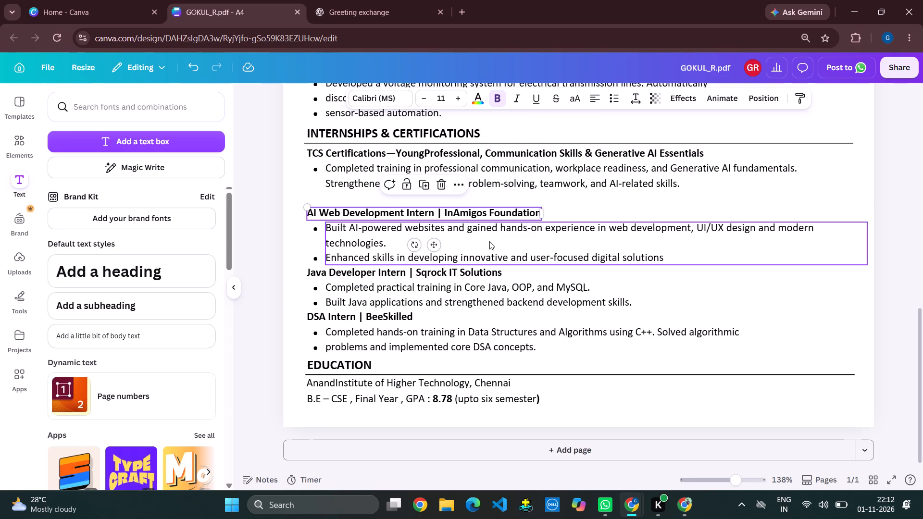
{"action": "left_click", "coordinate": [895, 313]}
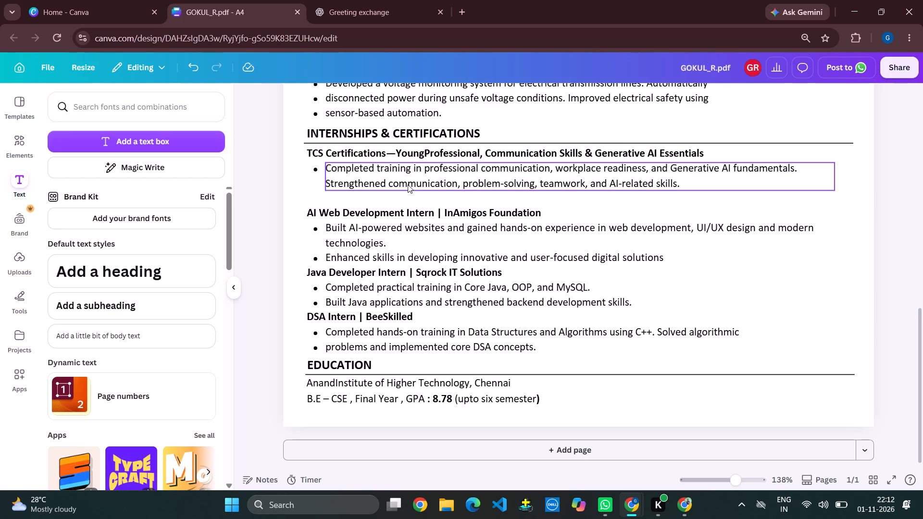
Nudge the TCS Certifications description text box down slightly, away from its heading.
{"action": "left_click_drag", "start_coordinate": [408, 185], "coordinate": [407, 190]}
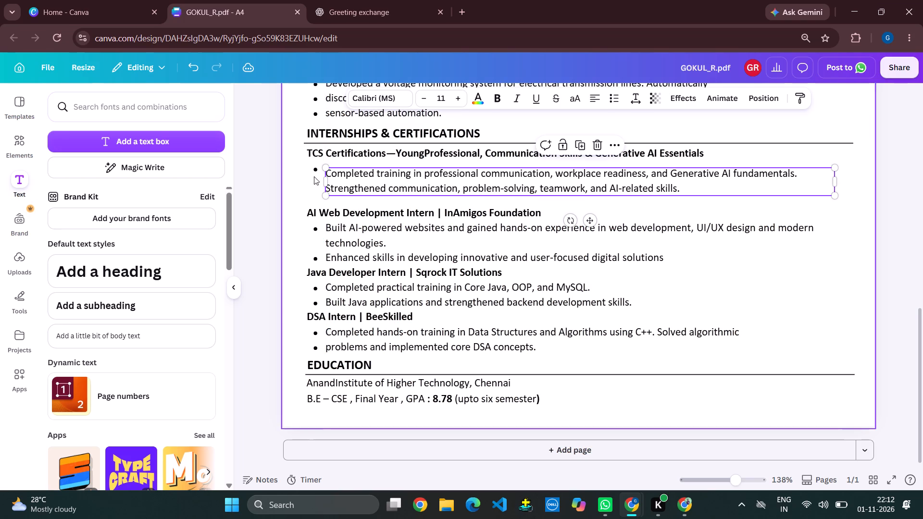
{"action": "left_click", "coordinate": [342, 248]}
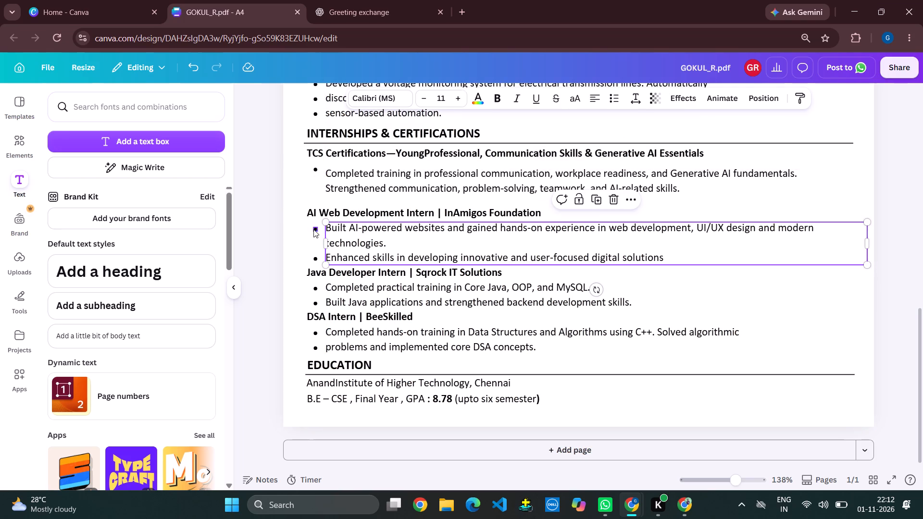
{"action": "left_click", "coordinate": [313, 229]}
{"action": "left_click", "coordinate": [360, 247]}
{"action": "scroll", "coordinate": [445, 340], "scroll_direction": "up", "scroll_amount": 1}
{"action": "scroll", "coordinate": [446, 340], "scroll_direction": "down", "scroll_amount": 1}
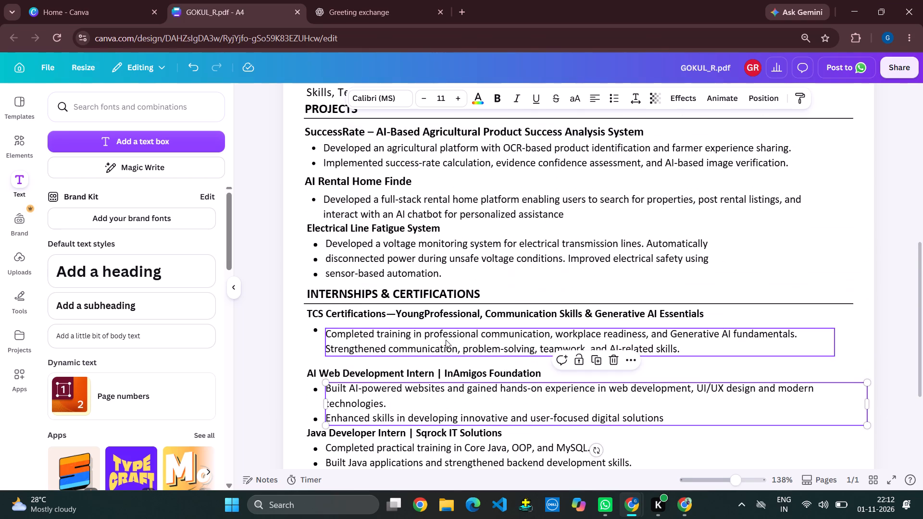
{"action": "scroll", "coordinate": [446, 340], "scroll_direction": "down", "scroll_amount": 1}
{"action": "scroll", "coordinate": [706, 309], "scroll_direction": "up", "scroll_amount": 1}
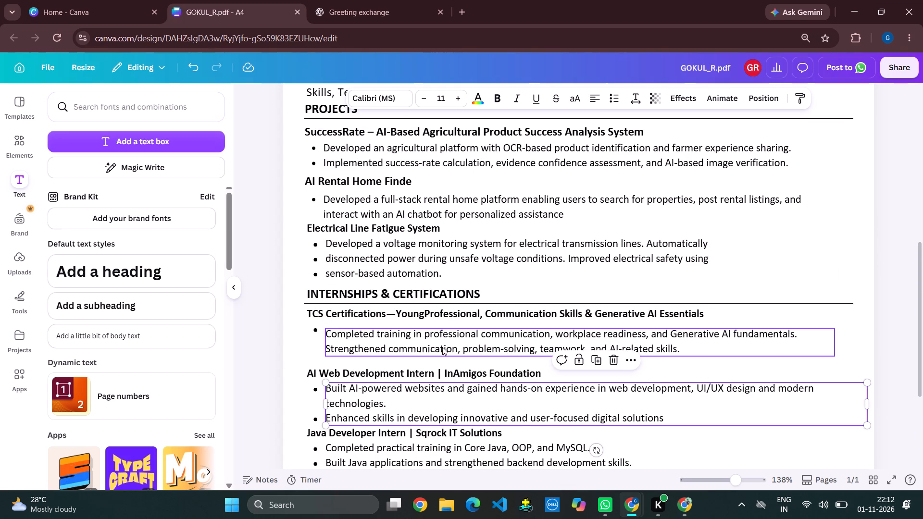
Delete the separate bullet beside the TCS Certifications description and the two beside the AI Web Development Intern description.
{"action": "left_click", "coordinate": [316, 328]}
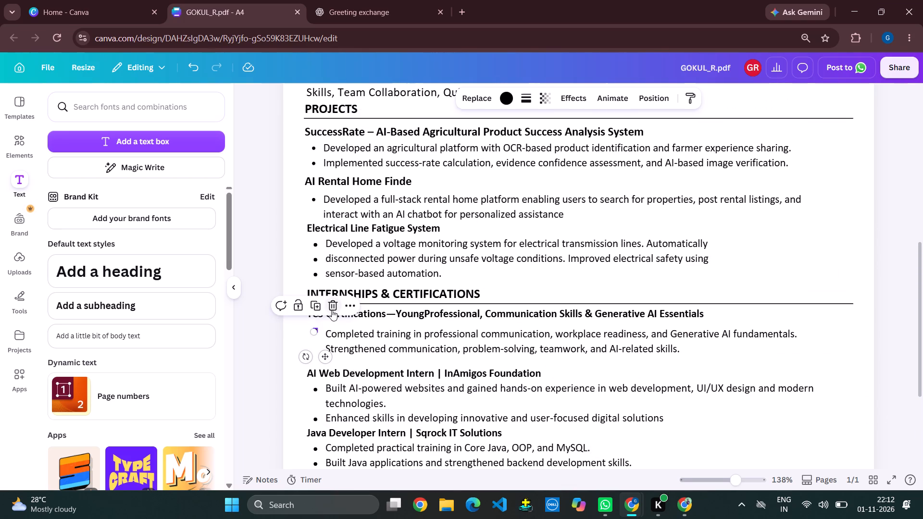
{"action": "left_click", "coordinate": [332, 310]}
{"action": "scroll", "coordinate": [353, 376], "scroll_direction": "down", "scroll_amount": 1}
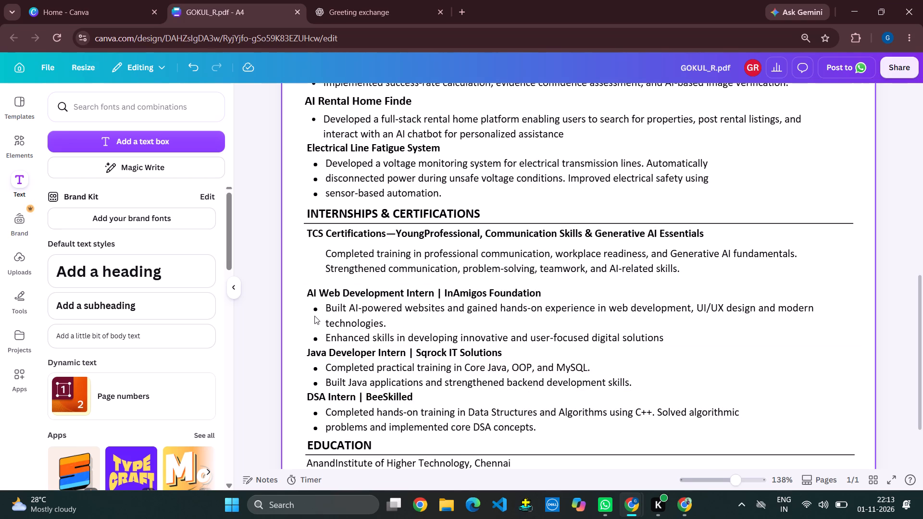
{"action": "left_click", "coordinate": [314, 313]}
{"action": "left_click", "coordinate": [314, 310]}
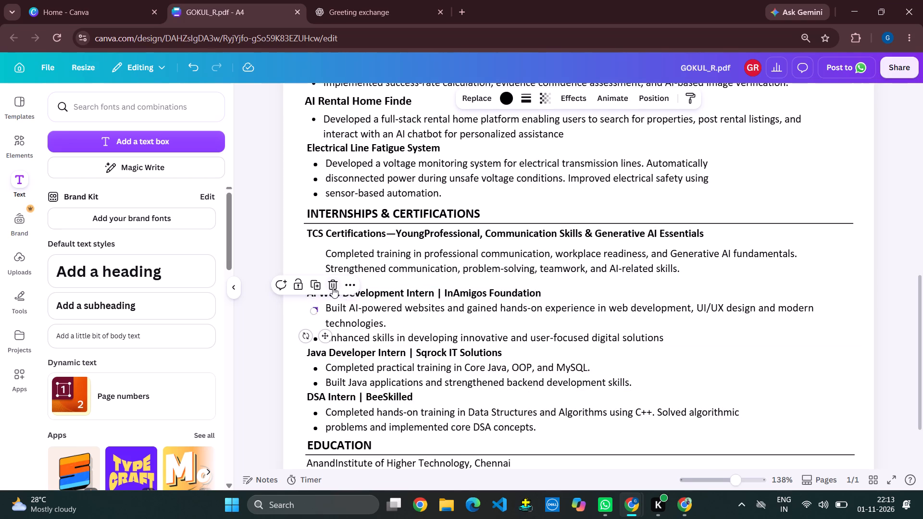
{"action": "left_click", "coordinate": [333, 287]}
{"action": "left_click", "coordinate": [315, 336]}
{"action": "left_click", "coordinate": [313, 339]}
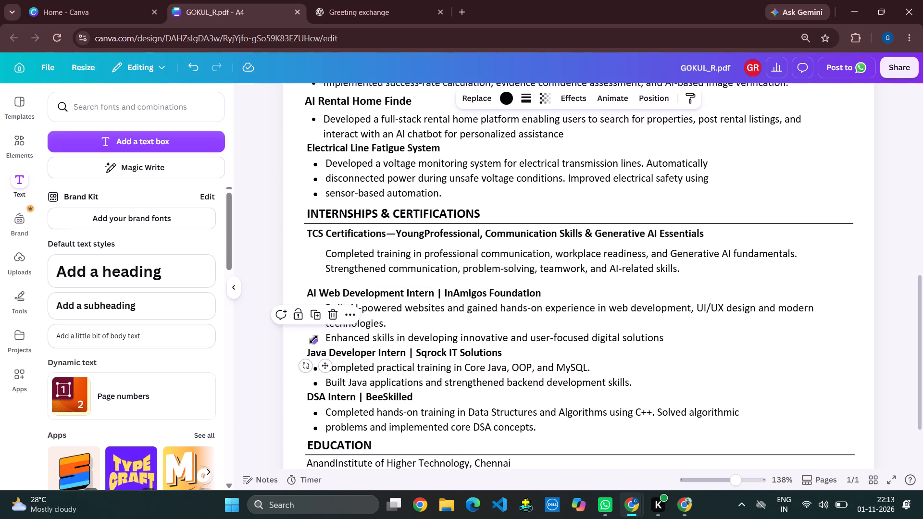
{"action": "left_click", "coordinate": [330, 314]}
{"action": "scroll", "coordinate": [345, 358], "scroll_direction": "down", "scroll_amount": 2}
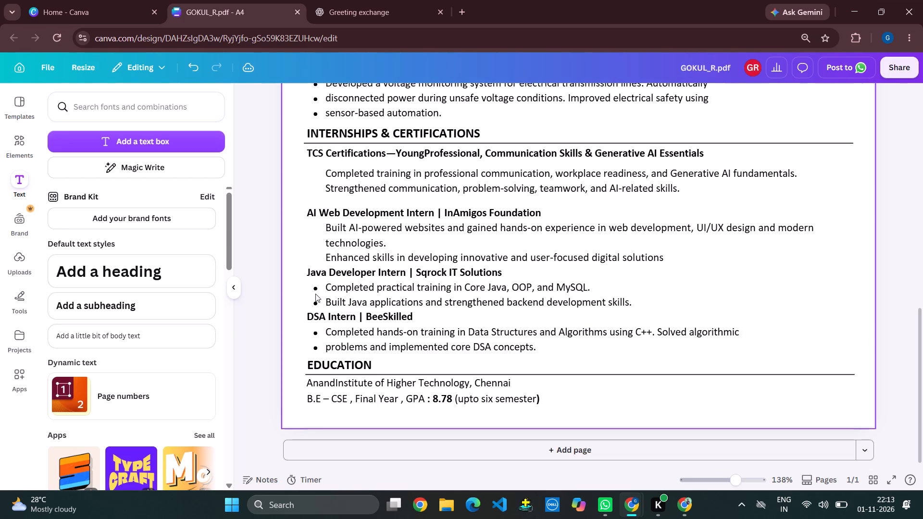
Delete the two separate bullets beside the Java Developer Intern description and the two beside the DSA Intern description.
{"action": "left_click", "coordinate": [315, 294]}
{"action": "left_click", "coordinate": [315, 290]}
{"action": "left_click", "coordinate": [331, 264]}
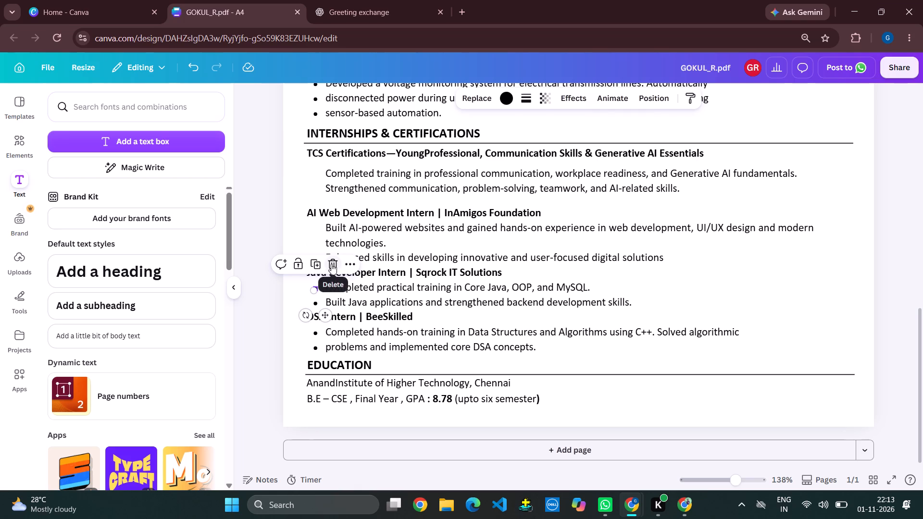
{"action": "left_click", "coordinate": [314, 302]}
{"action": "left_click", "coordinate": [330, 281]}
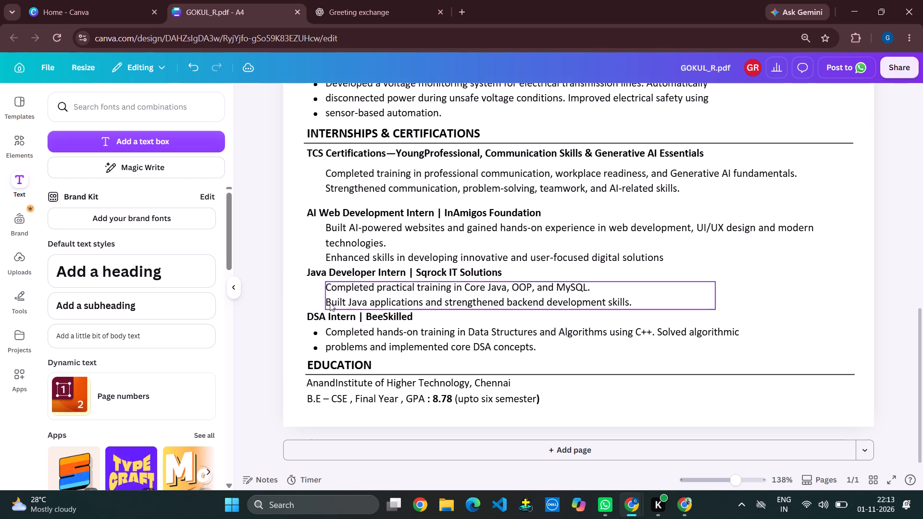
{"action": "left_click", "coordinate": [313, 333]}
{"action": "left_click", "coordinate": [329, 312]}
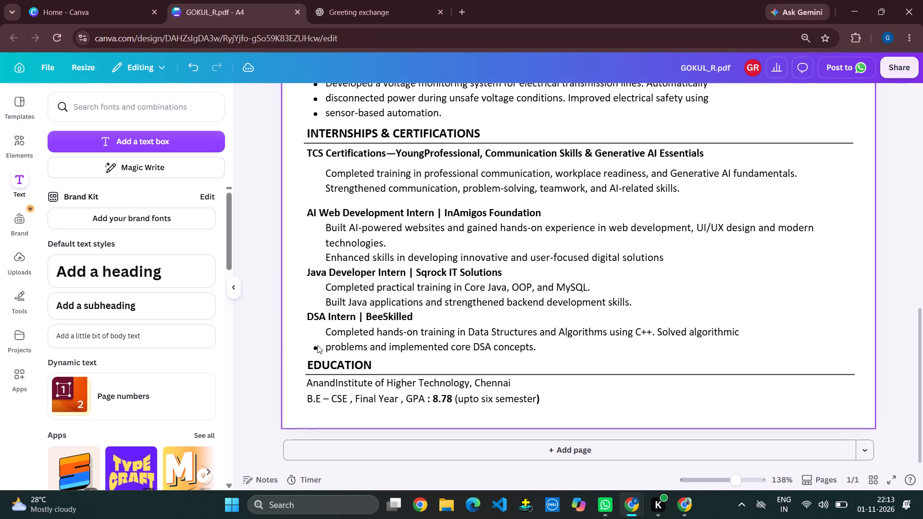
{"action": "left_click", "coordinate": [316, 346]}
{"action": "left_click", "coordinate": [315, 350]}
{"action": "left_click", "coordinate": [328, 329]}
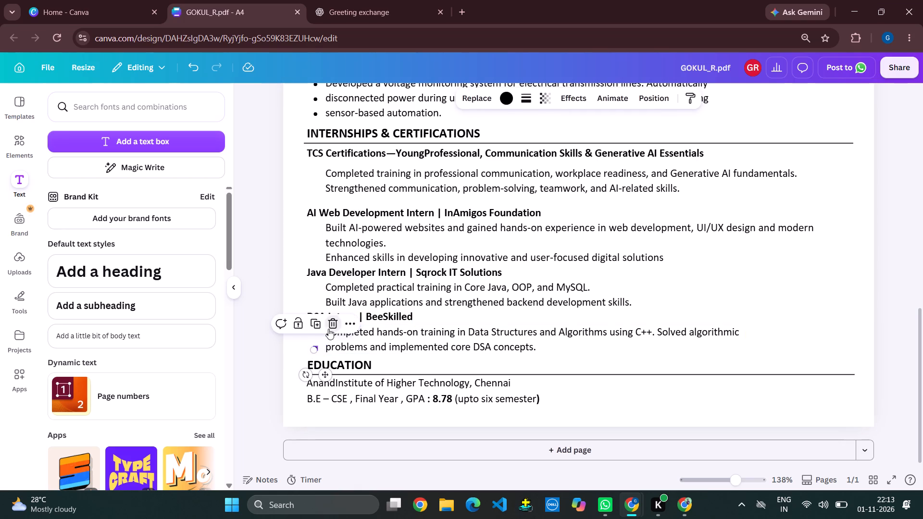
Format the TCS Certifications, AI Web Development, Java Developer and DSA Intern descriptions as bulleted lists.
{"action": "left_click", "coordinate": [362, 185]}
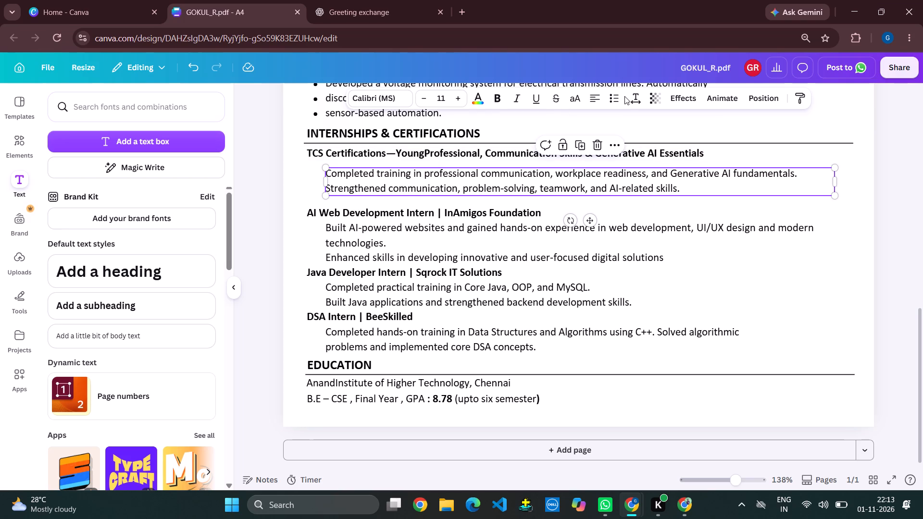
{"action": "left_click", "coordinate": [616, 98]}
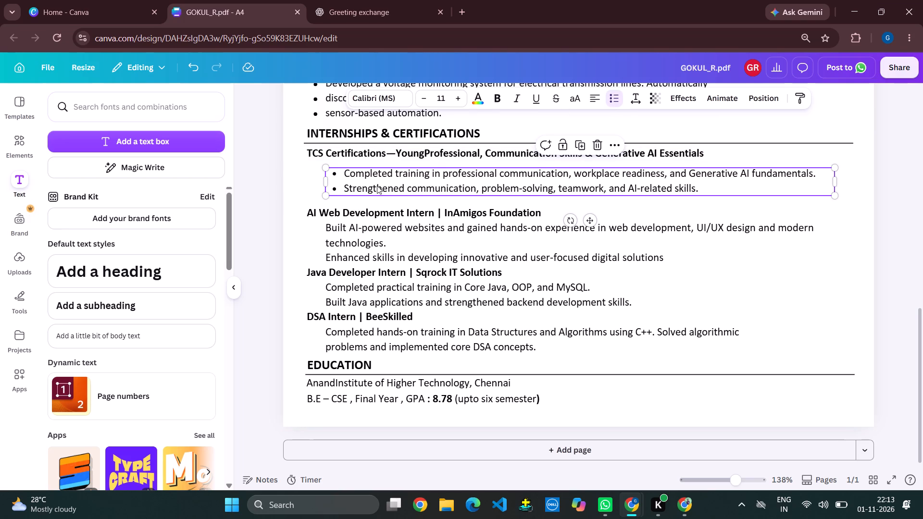
{"action": "left_click", "coordinate": [341, 183]}
{"action": "left_click", "coordinate": [341, 186]}
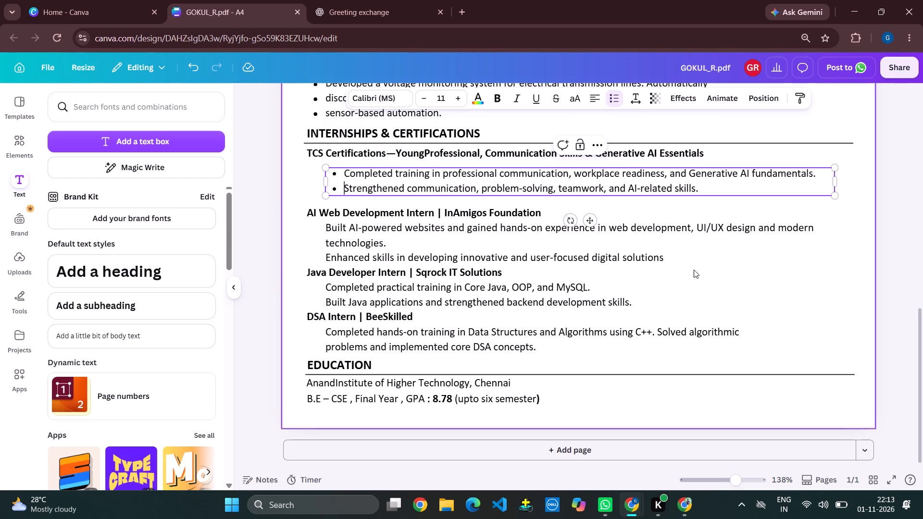
{"action": "left_click", "coordinate": [501, 255]}
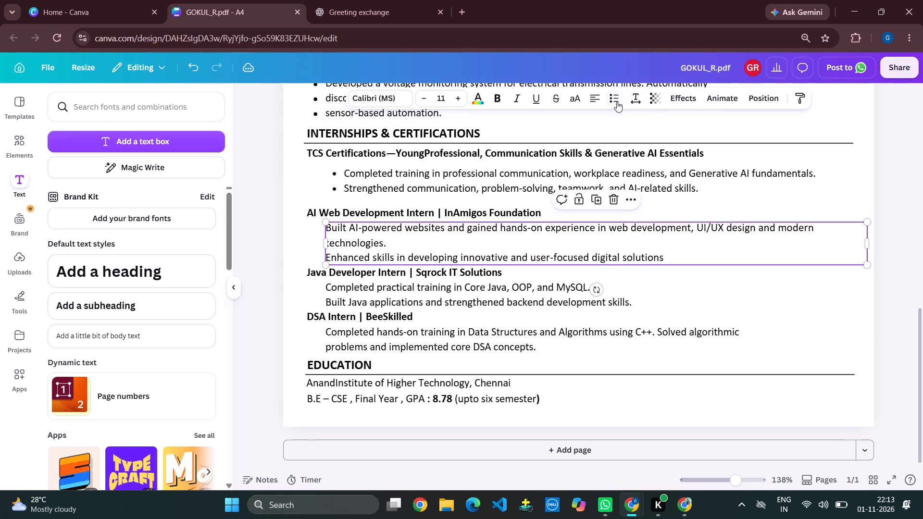
{"action": "left_click", "coordinate": [616, 101]}
{"action": "left_click", "coordinate": [403, 294]}
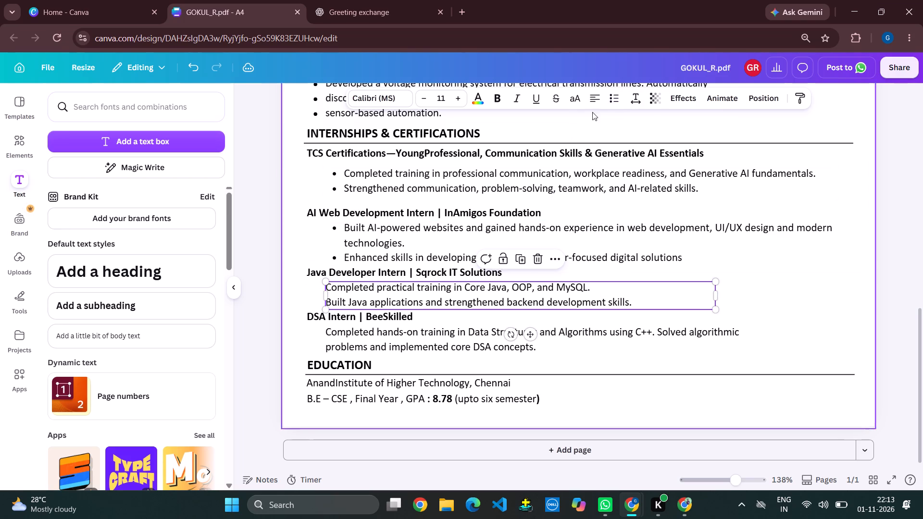
{"action": "left_click", "coordinate": [612, 101]}
{"action": "left_click", "coordinate": [431, 343]}
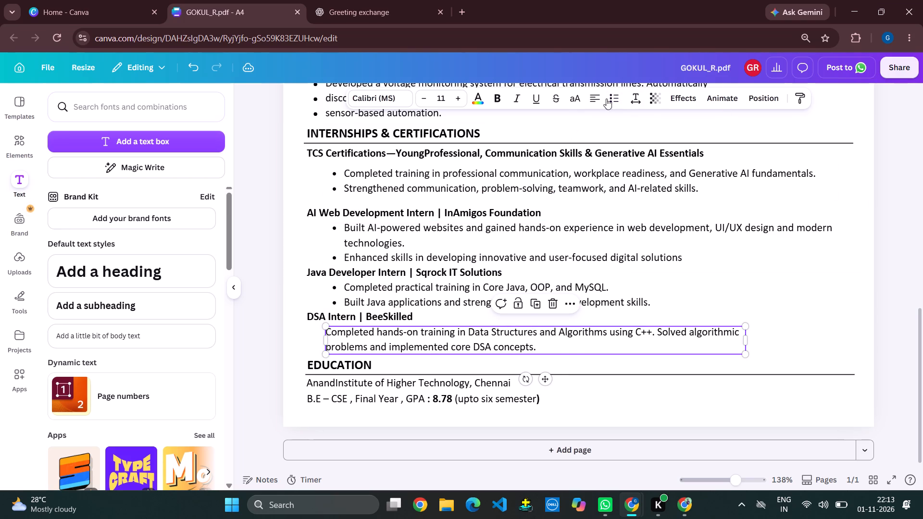
{"action": "left_click", "coordinate": [613, 99]}
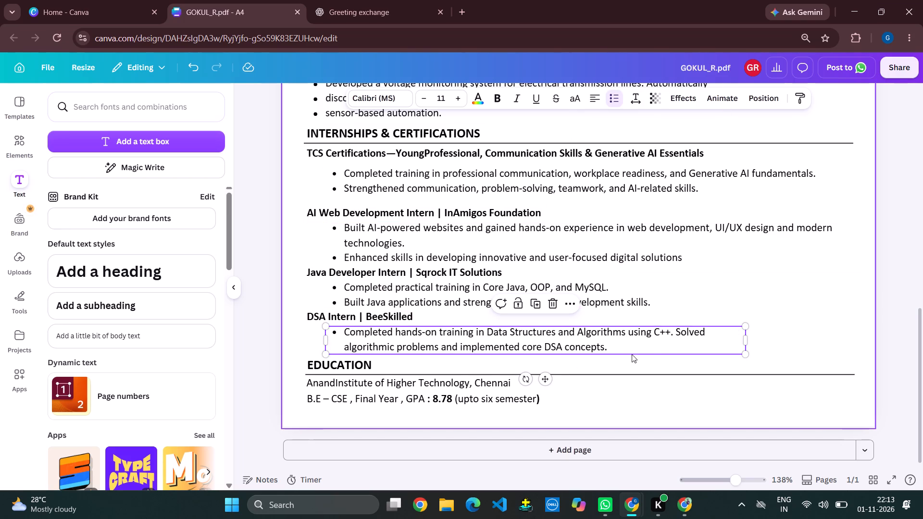
Split the DSA Intern bullet after "C++." so "Solved algorithmic problems" starts its own bullet without a leading space.
{"action": "left_click", "coordinate": [675, 329]}
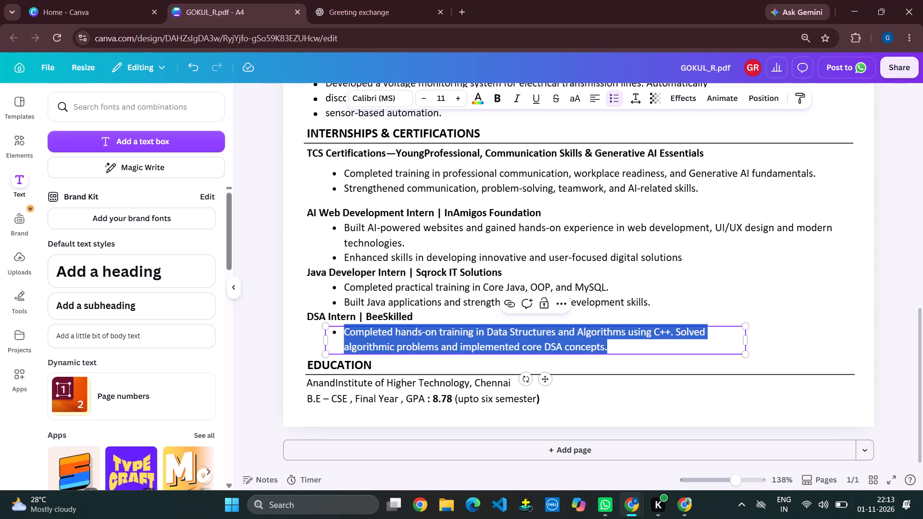
{"action": "left_click", "coordinate": [677, 333]}
{"action": "left_click", "coordinate": [674, 331]}
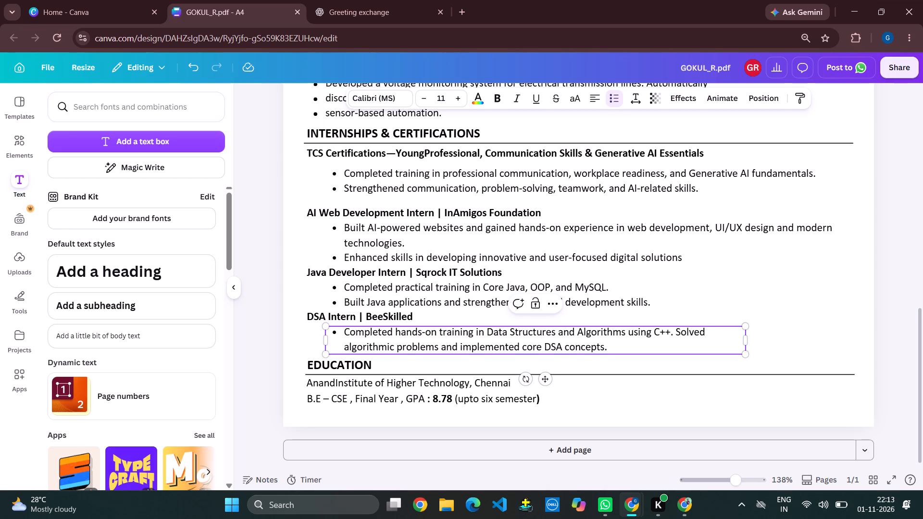
{"action": "key", "text": "Return"}
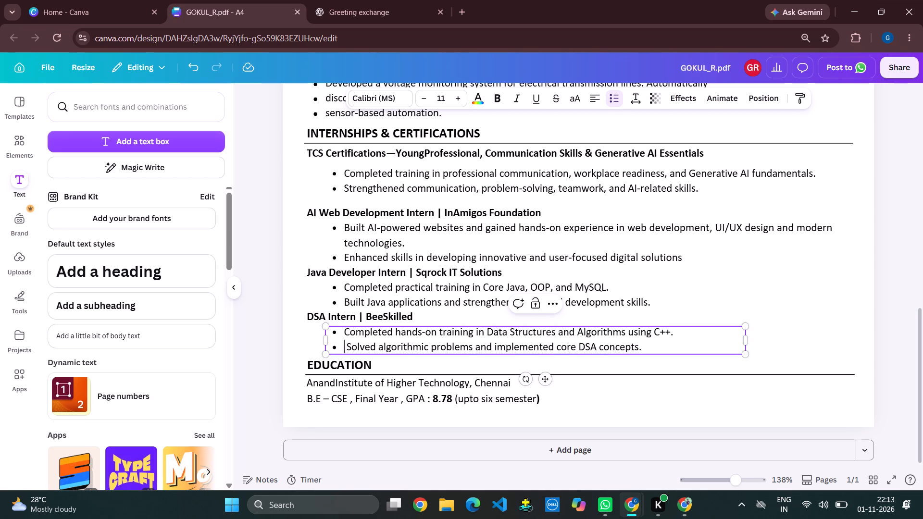
{"action": "key", "text": "Right"}
{"action": "key", "text": "BackSpace"}
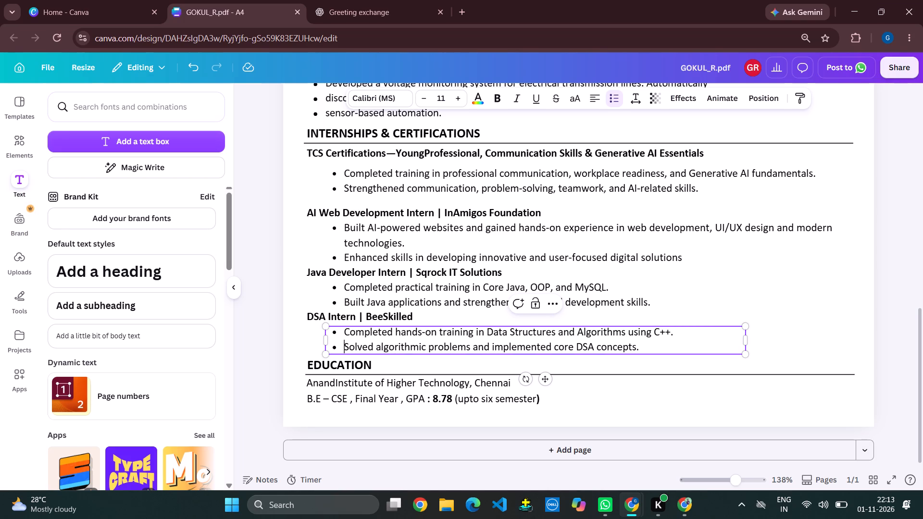
Shift the four bulleted descriptions under INTERNSHIPS & CERTIFICATIONS left so their boxes line up with the entry headings.
{"action": "left_click", "coordinate": [543, 190]}
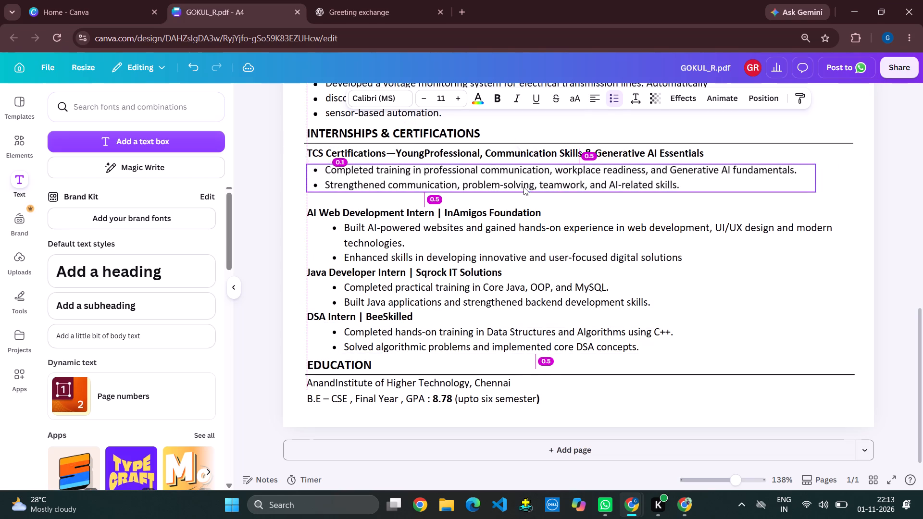
{"action": "left_click_drag", "start_coordinate": [487, 247], "coordinate": [470, 249]}
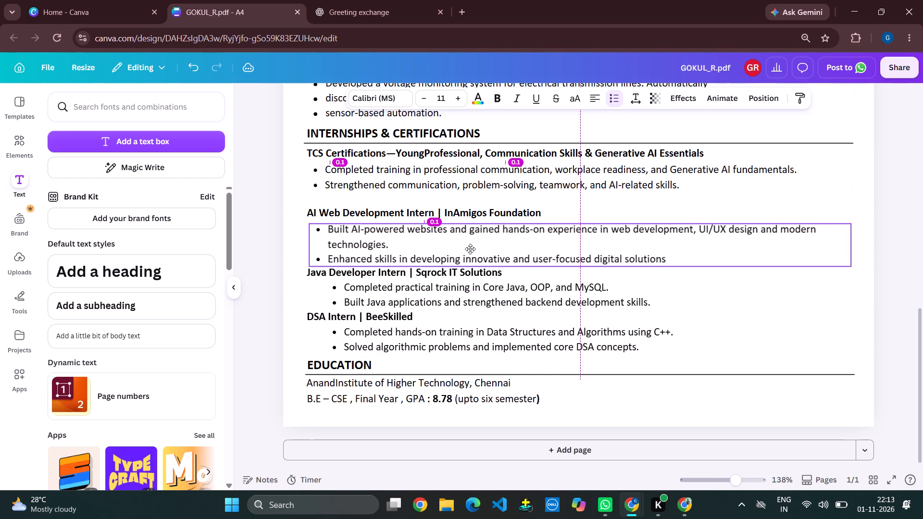
{"action": "left_click_drag", "start_coordinate": [470, 249], "coordinate": [469, 249]}
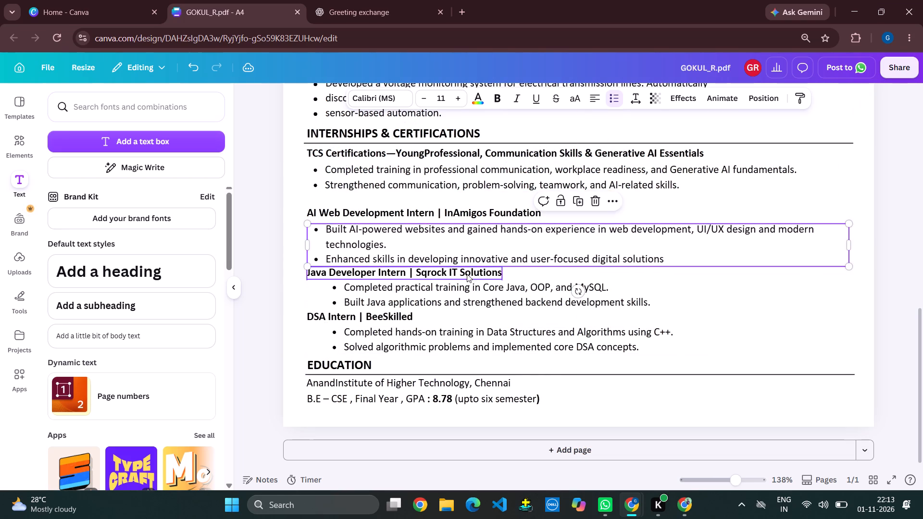
{"action": "left_click_drag", "start_coordinate": [467, 289], "coordinate": [450, 288]}
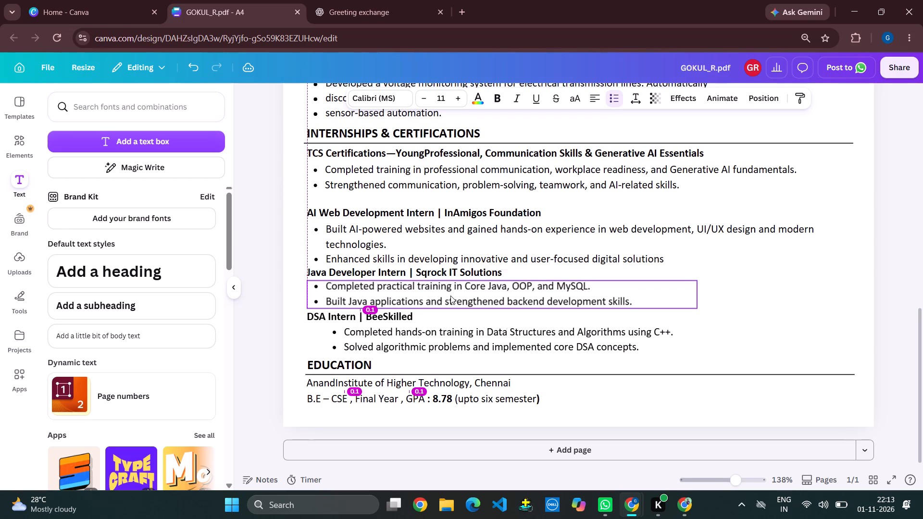
{"action": "left_click_drag", "start_coordinate": [446, 335], "coordinate": [429, 335]}
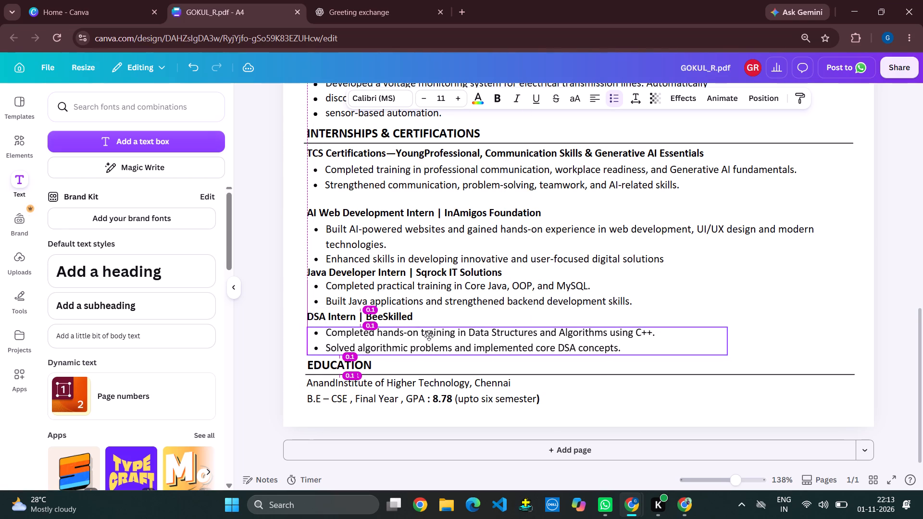
{"action": "left_click_drag", "start_coordinate": [429, 335], "coordinate": [437, 329]}
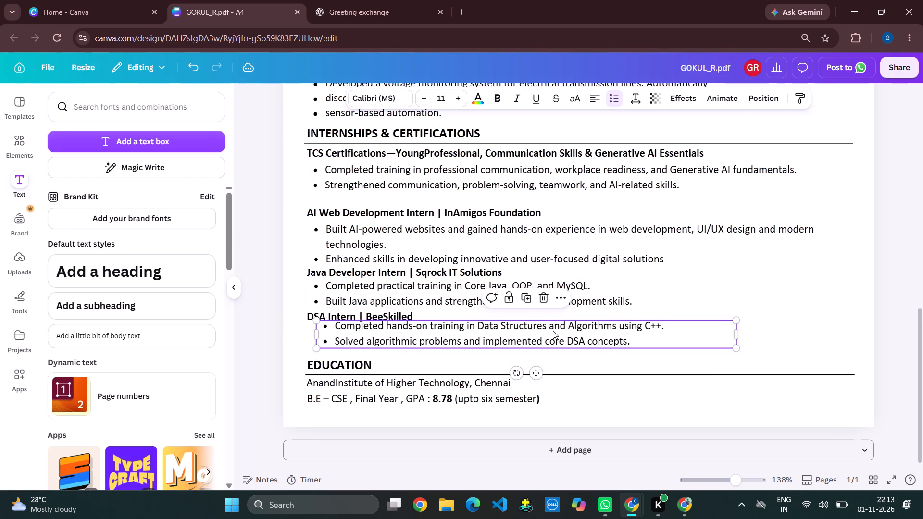
{"action": "left_click_drag", "start_coordinate": [553, 331], "coordinate": [545, 333]}
{"action": "left_click", "coordinate": [545, 336]}
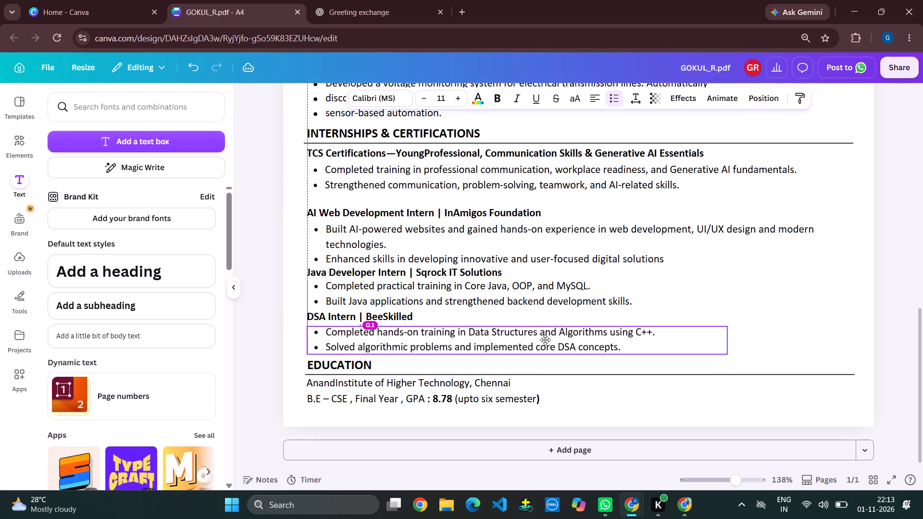
{"action": "left_click", "coordinate": [701, 292]}
Search the fonts for "tim" and set the PROFESSIONAL SUMMARY paragraph to Times New Roman.
{"action": "scroll", "coordinate": [767, 309], "scroll_direction": "up", "scroll_amount": 1}
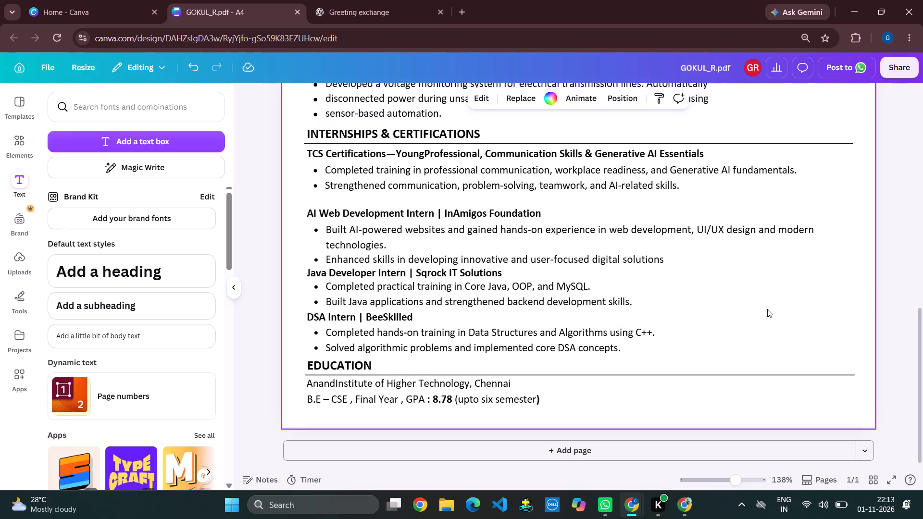
{"action": "scroll", "coordinate": [490, 317], "scroll_direction": "up", "scroll_amount": 3}
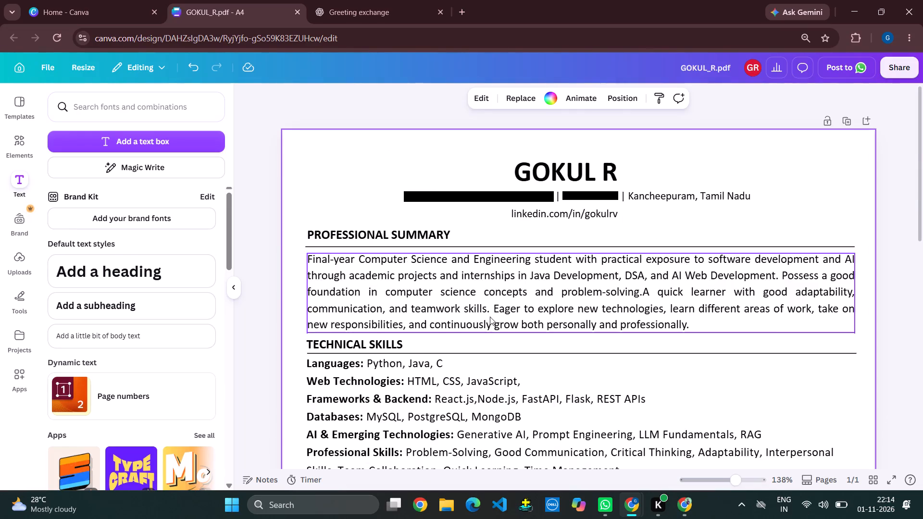
{"action": "scroll", "coordinate": [495, 319], "scroll_direction": "down", "scroll_amount": 1}
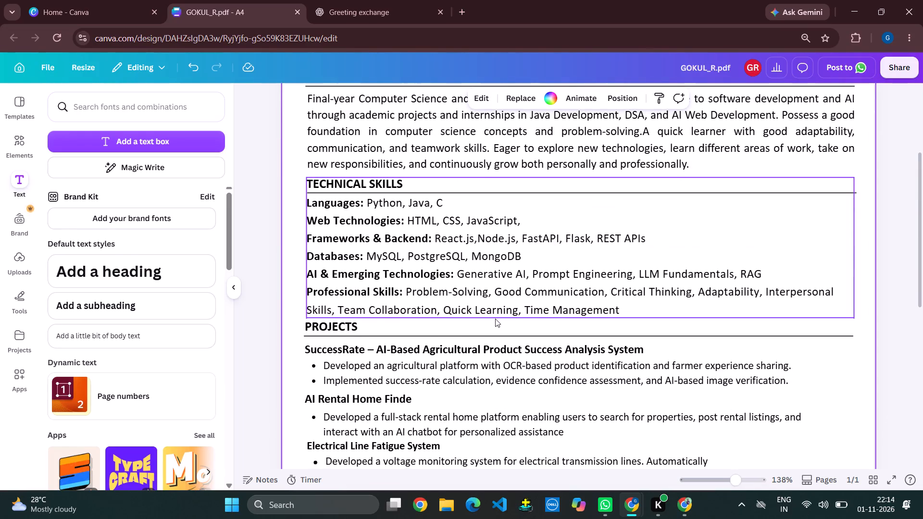
{"action": "scroll", "coordinate": [556, 324], "scroll_direction": "up", "scroll_amount": 3}
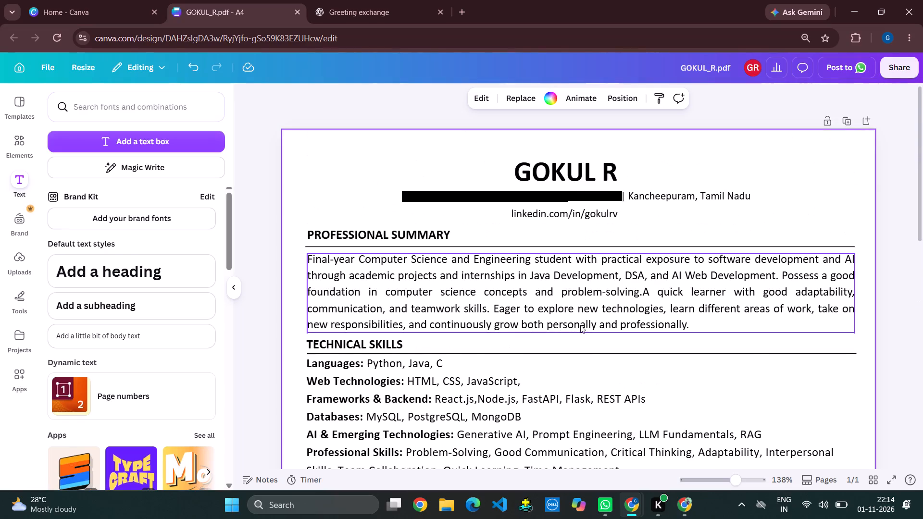
{"action": "left_click", "coordinate": [595, 166]}
{"action": "left_click", "coordinate": [401, 90]}
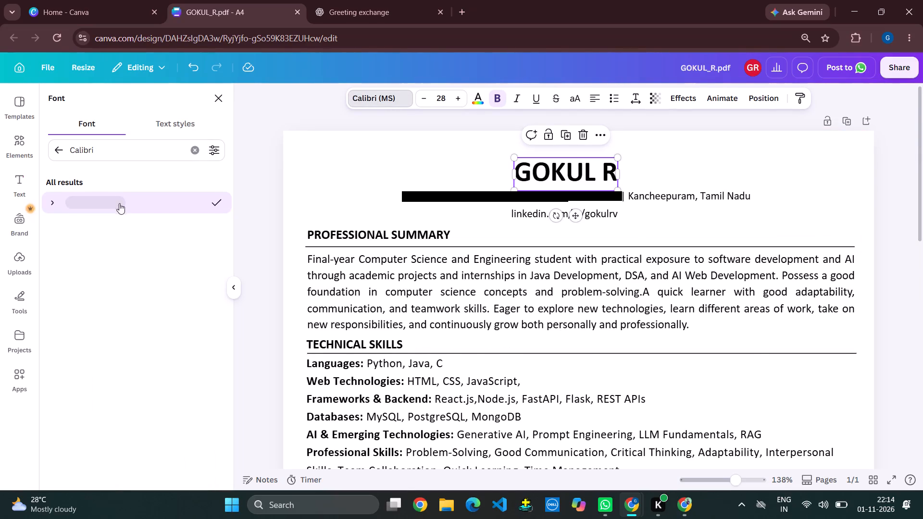
{"action": "scroll", "coordinate": [137, 256], "scroll_direction": "up", "scroll_amount": 1}
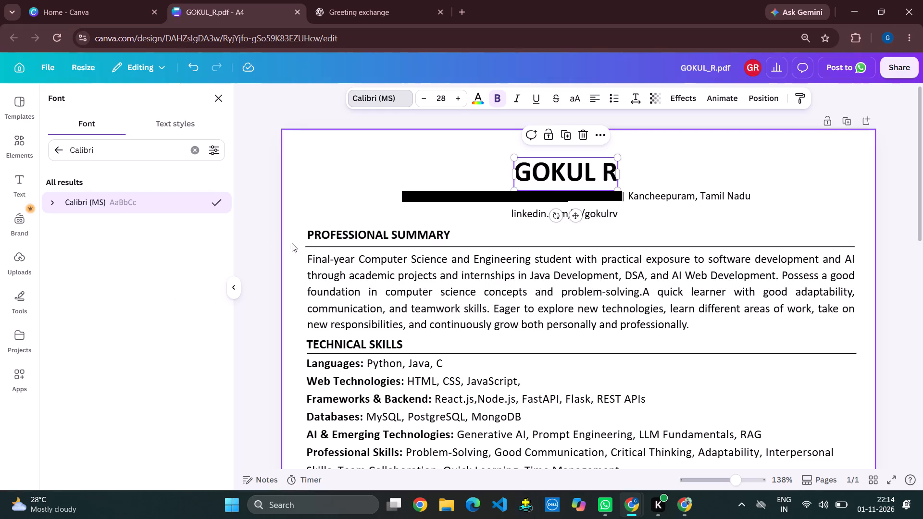
{"action": "left_click_drag", "start_coordinate": [100, 148], "coordinate": [42, 150]}
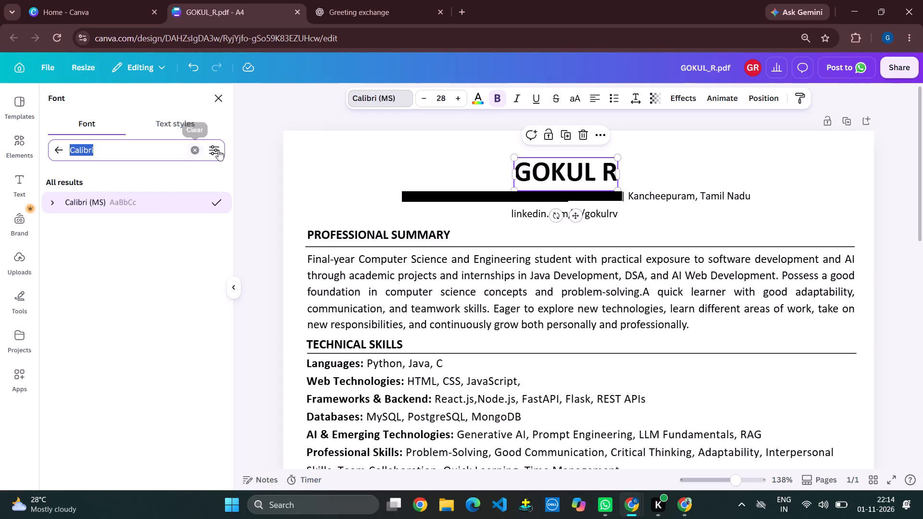
{"action": "left_click", "coordinate": [195, 148]}
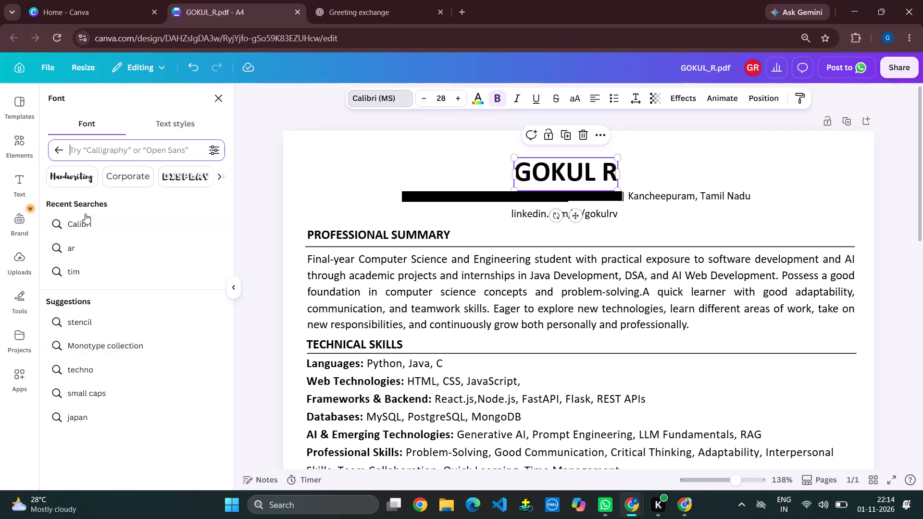
{"action": "left_click", "coordinate": [91, 147]}
{"action": "key", "text": "t"}
{"action": "type", "text": "im"}
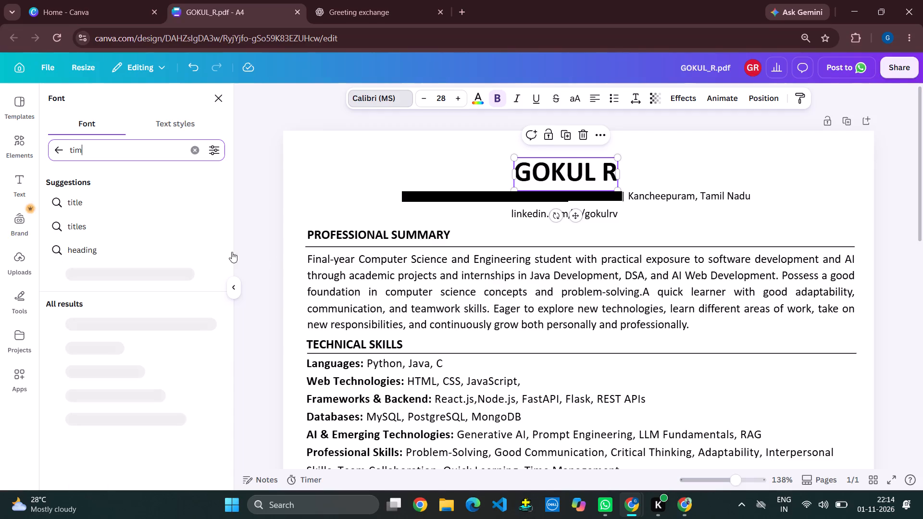
{"action": "left_click", "coordinate": [640, 292]}
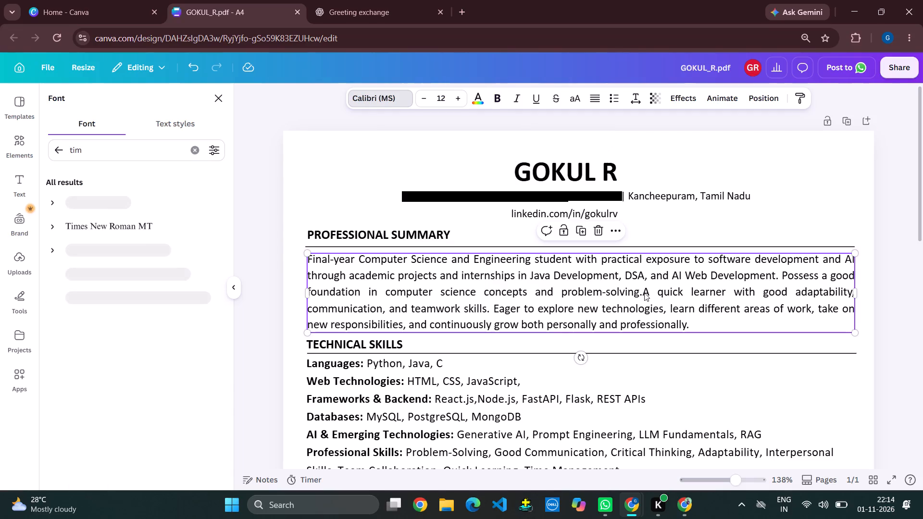
{"action": "left_click", "coordinate": [127, 206]}
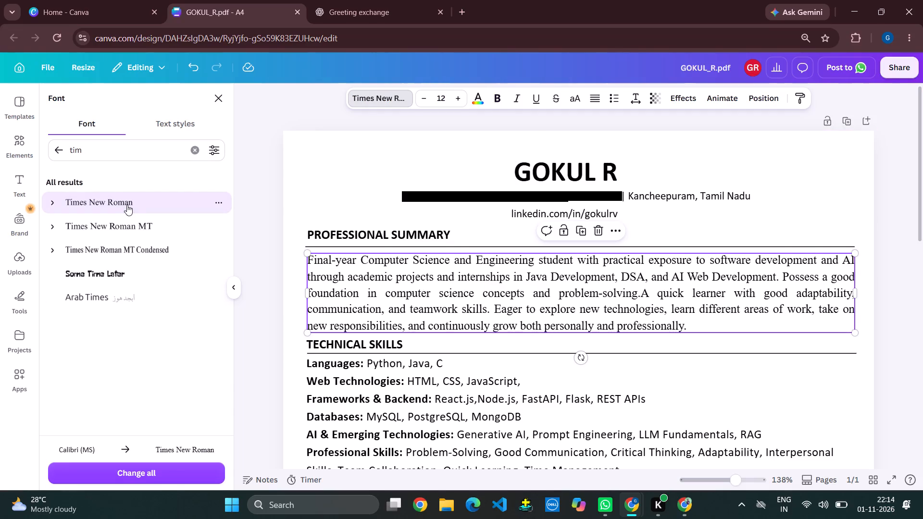
Set the name heading at the top of the resume to Times New Roman.
{"action": "left_click", "coordinate": [600, 180]}
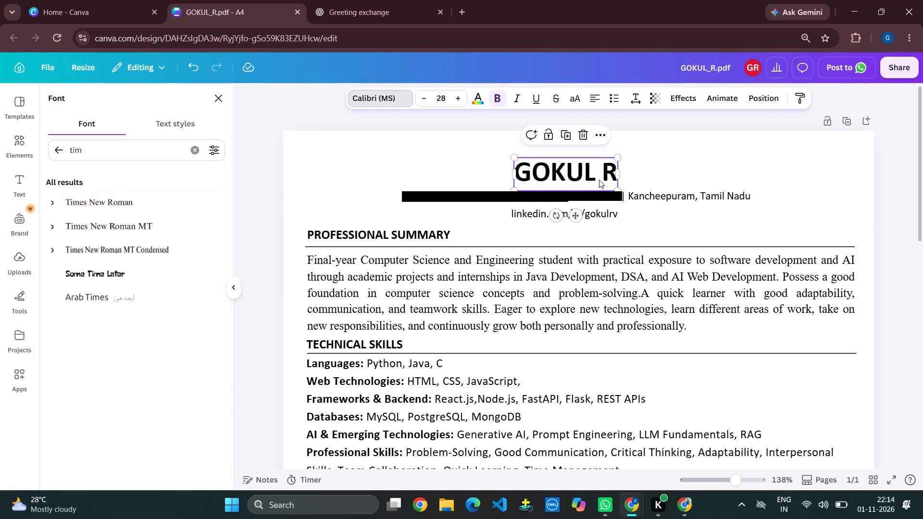
{"action": "left_click", "coordinate": [105, 208]}
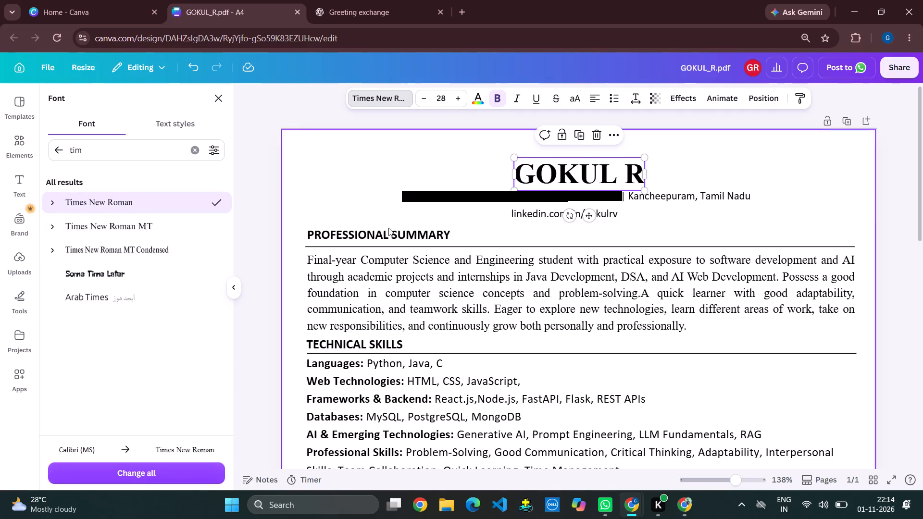
{"action": "left_click", "coordinate": [777, 184]}
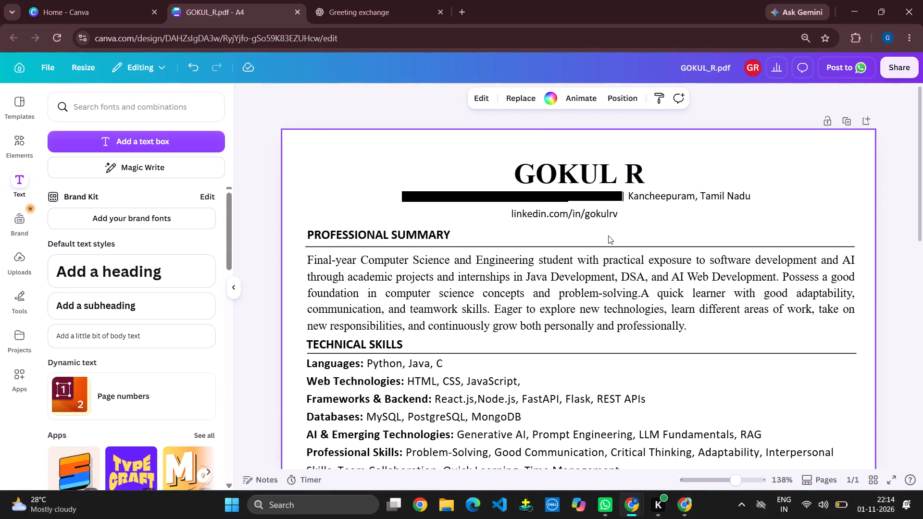
{"action": "left_click", "coordinate": [597, 170]}
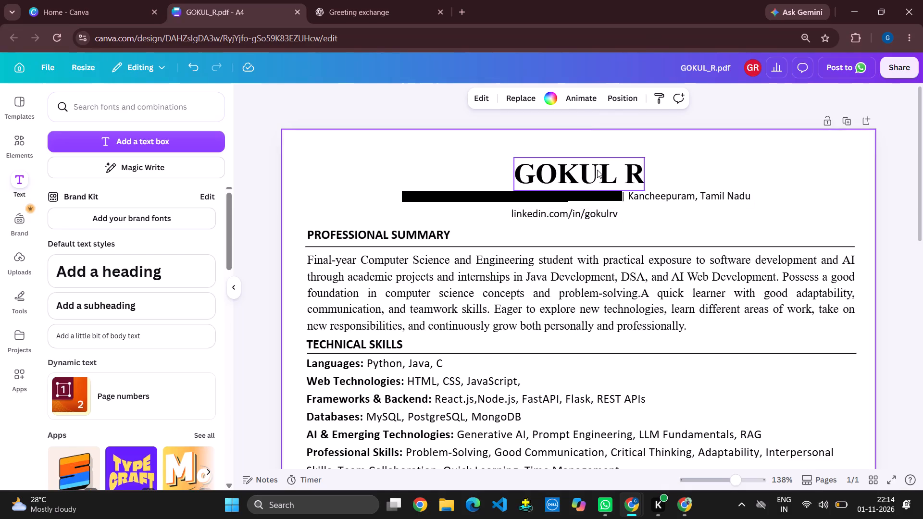